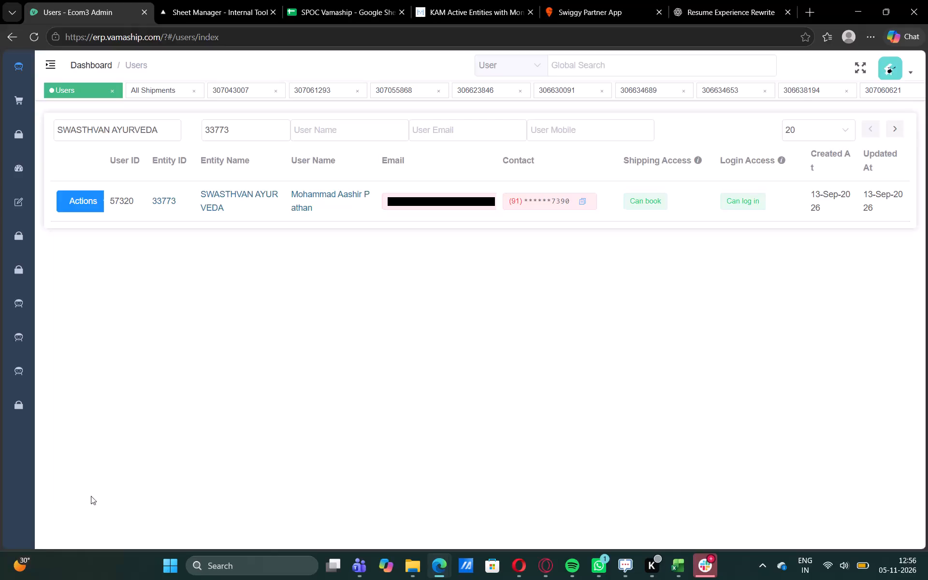
# In the Swiggy Partner App, switch the finance view to the Bangalier Rannaghor outlet in Salt Lake, Kolkata.
pyautogui.click(486, 0)
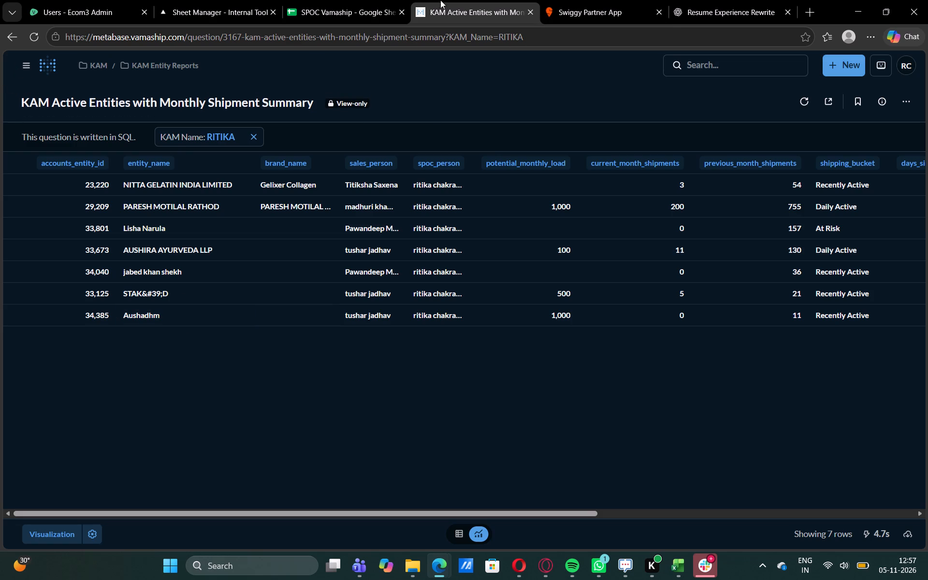
pyautogui.click(594, 0)
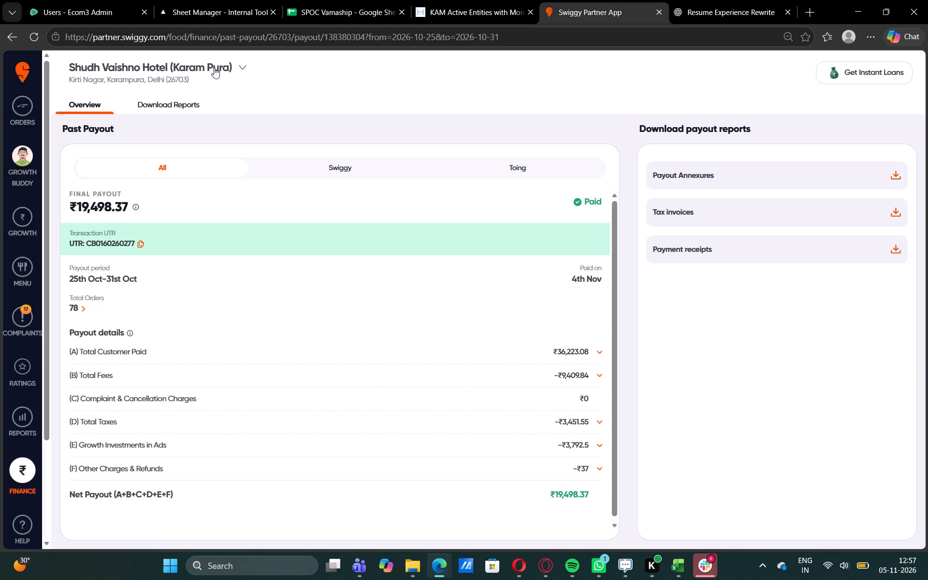
pyautogui.click(228, 68)
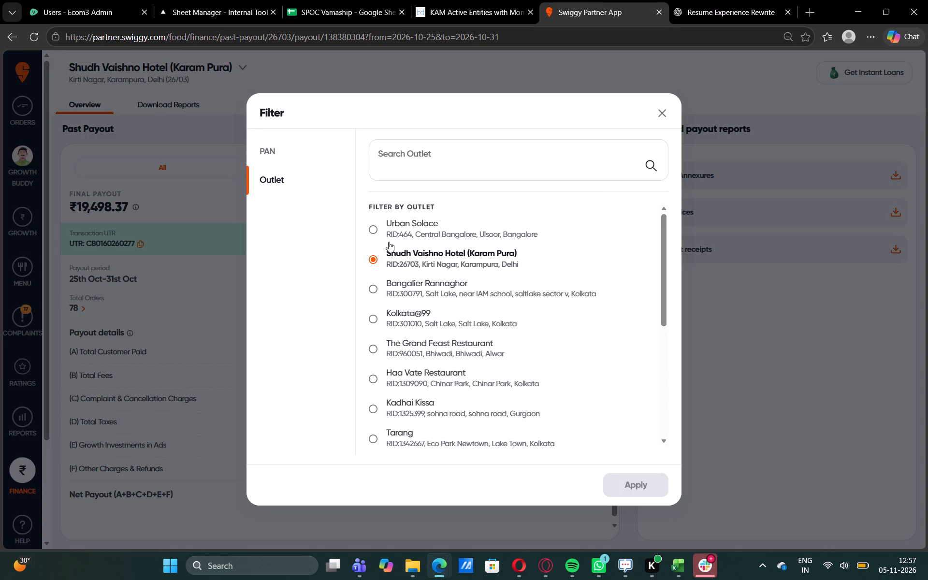
pyautogui.click(374, 282)
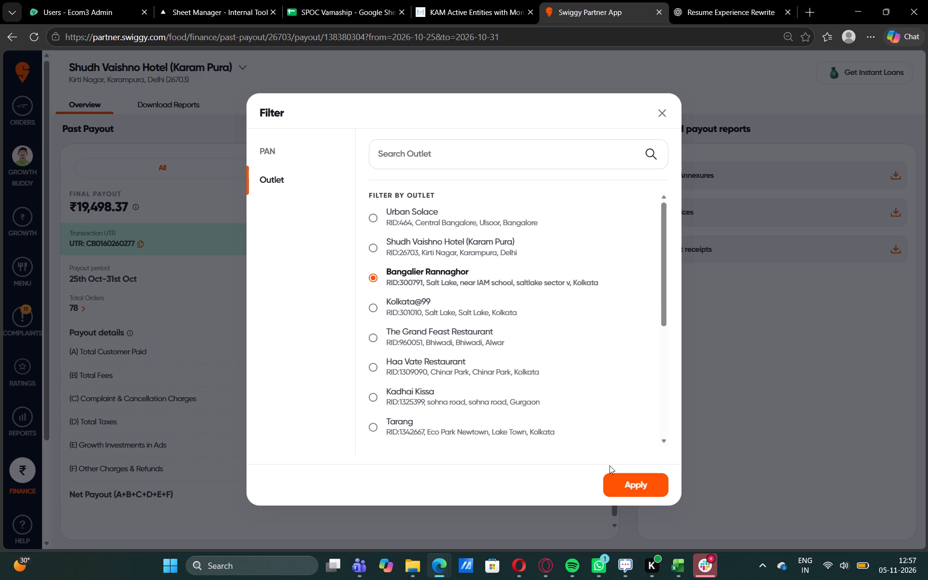
pyautogui.click(638, 482)
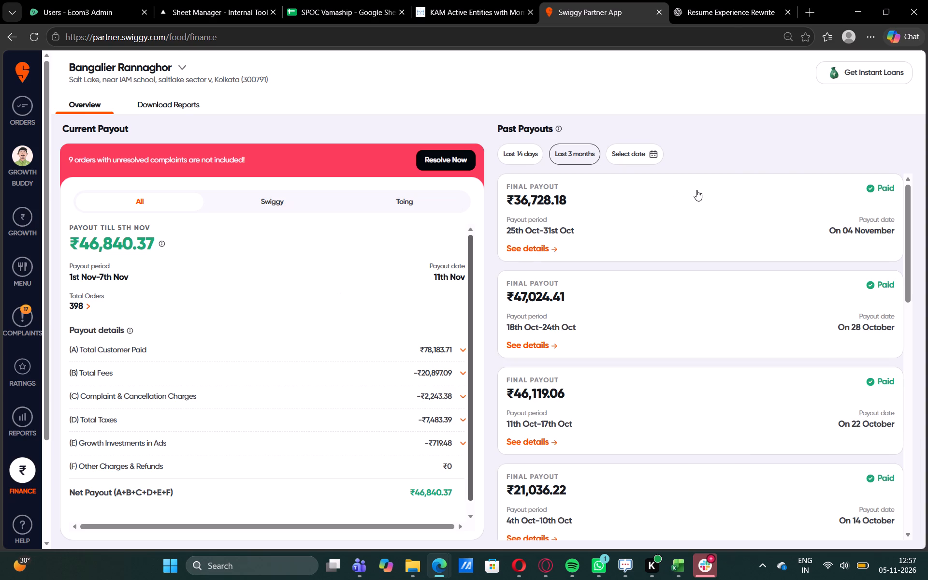
# Open the details of the 25th Oct-31st Oct past payout and download its payout annexure.
pyautogui.click(529, 248)
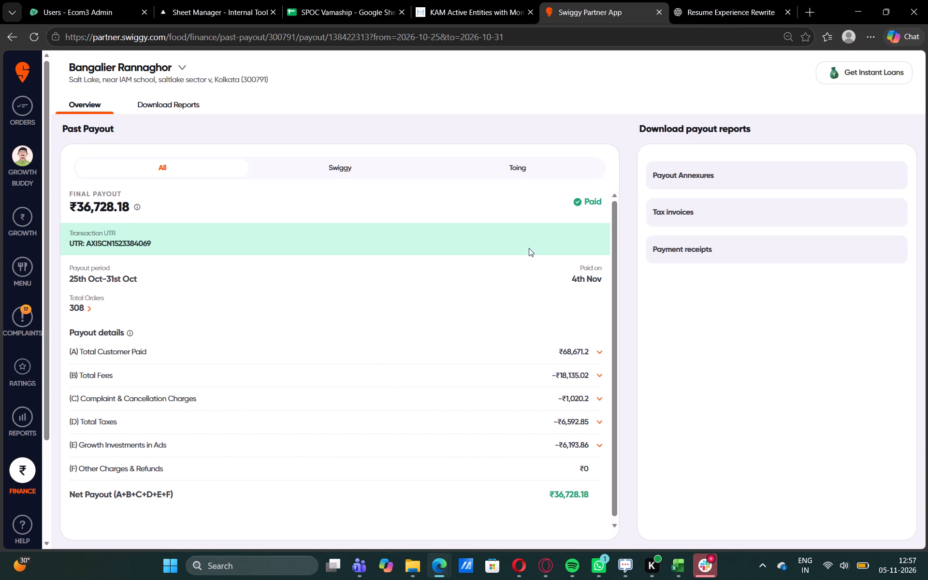
pyautogui.click(899, 176)
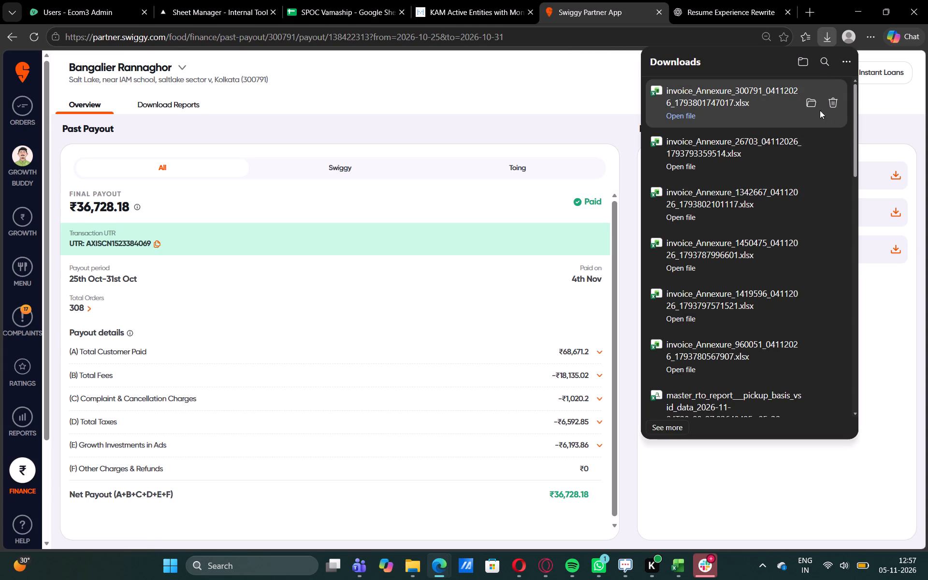
# Open the downloaded annexure for outlet 300791 from the Downloads folder in Excel, enable editing and show its Payout Breakup sheet.
pyautogui.click(812, 103)
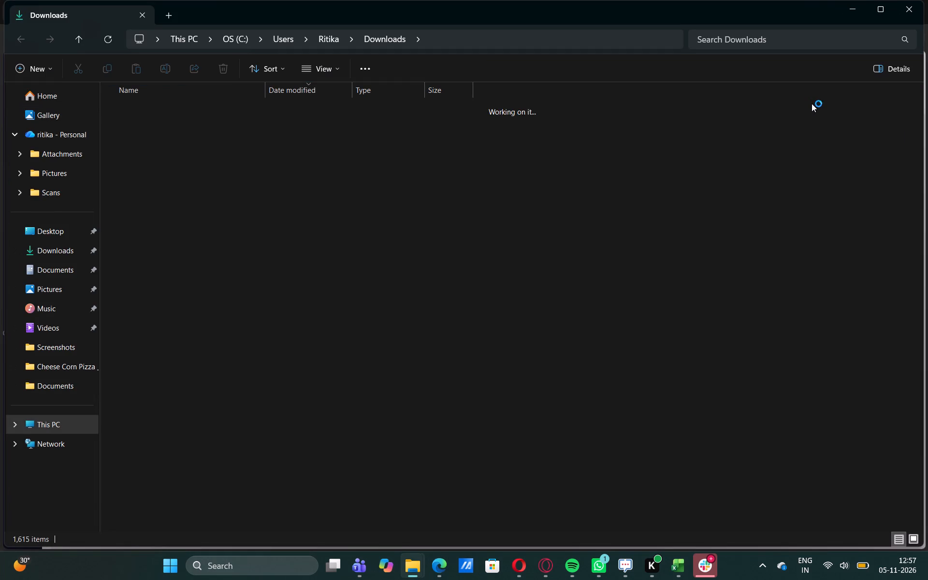
pyautogui.doubleClick(340, 119)
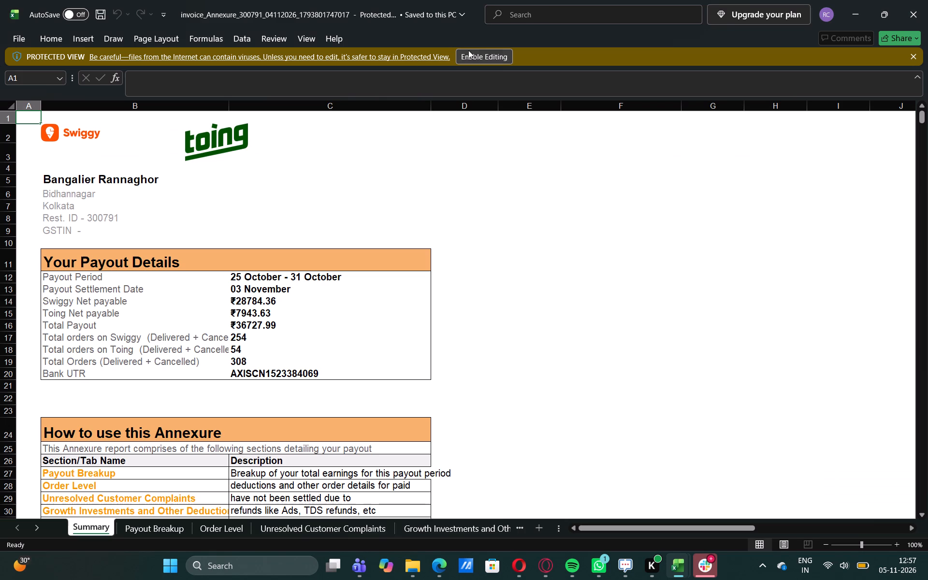
pyautogui.click(473, 54)
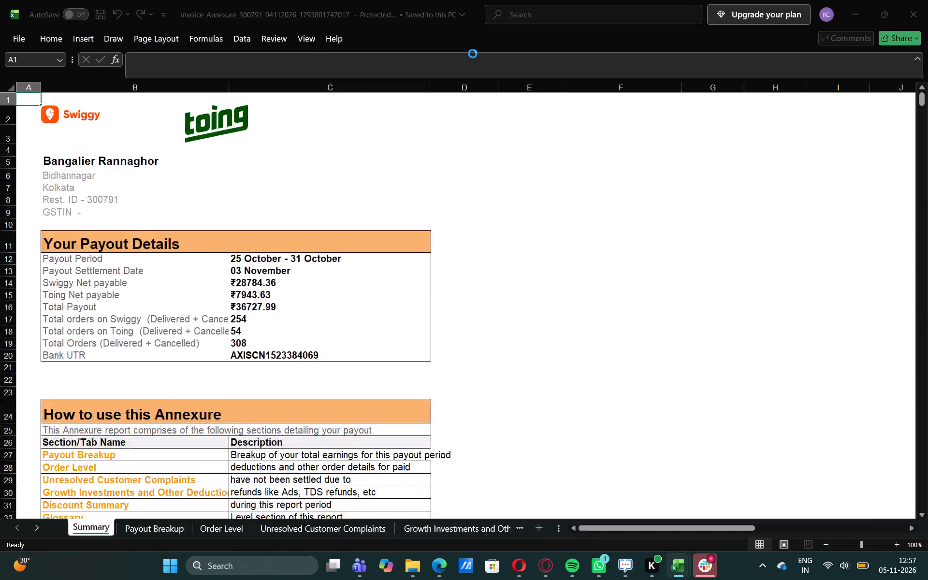
pyautogui.click(428, 235)
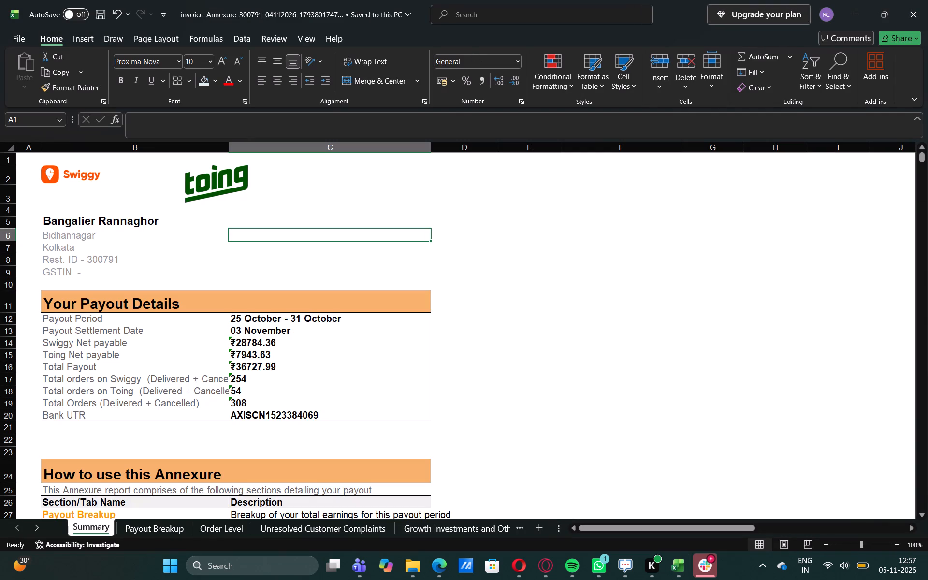
pyautogui.click(163, 532)
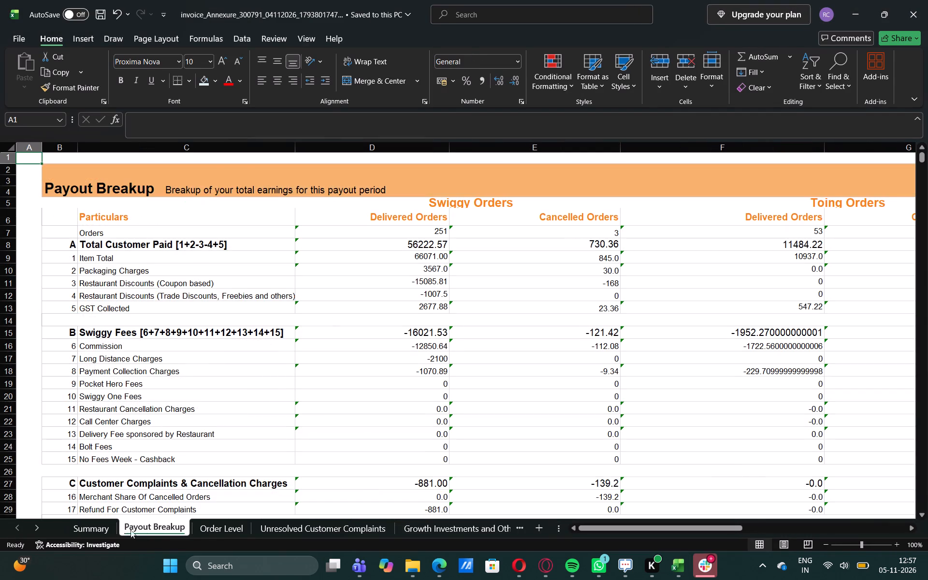
pyautogui.click(99, 526)
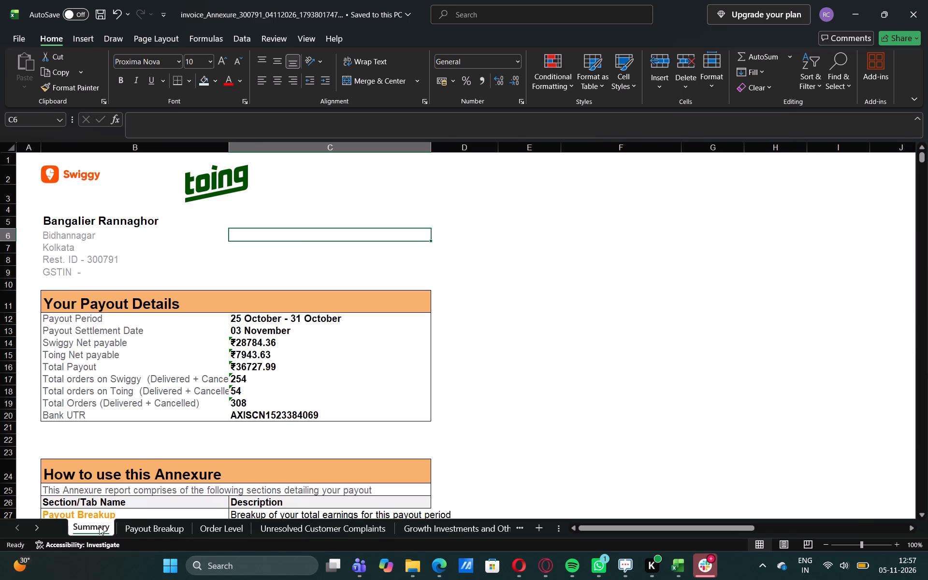
pyautogui.click(146, 525)
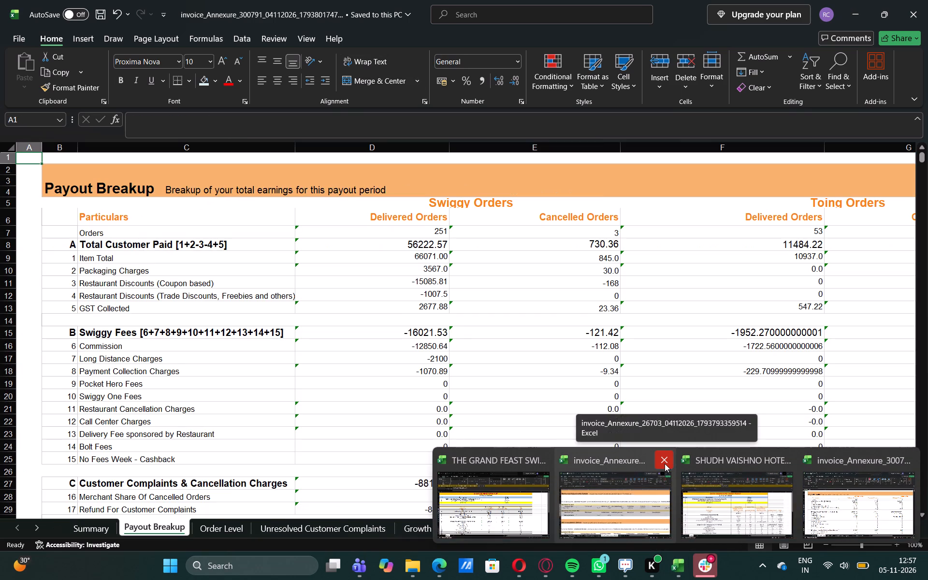
# Close the other outlet's workbooks: the 26703 invoice annexure and the Shudh Vaishno Hotel payout file.
pyautogui.click(665, 464)
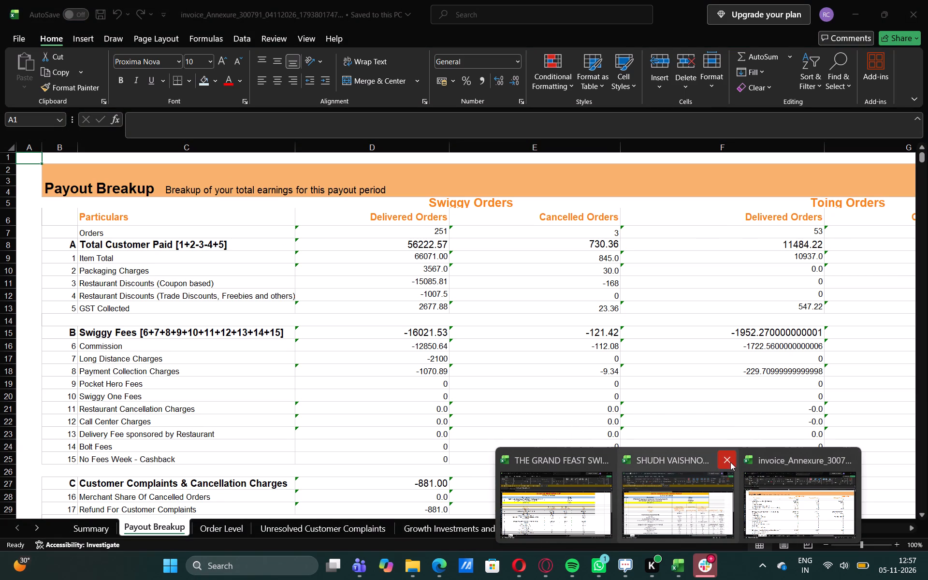
pyautogui.click(730, 462)
# Copy the header and summary block A1:E9 from The Grand Feast payout workbook into cell A1 of a new blank workbook.
pyautogui.rightClick(674, 566)
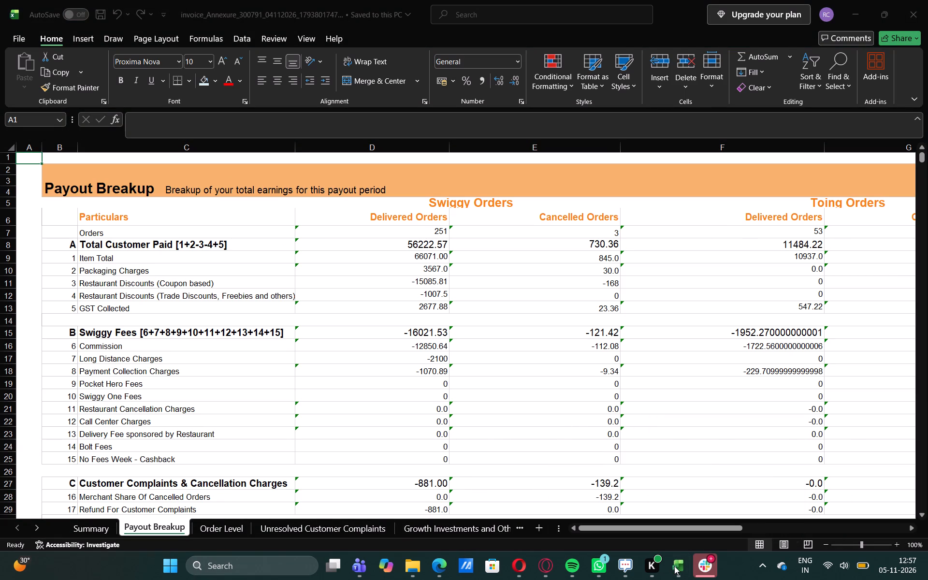
pyautogui.click(655, 499)
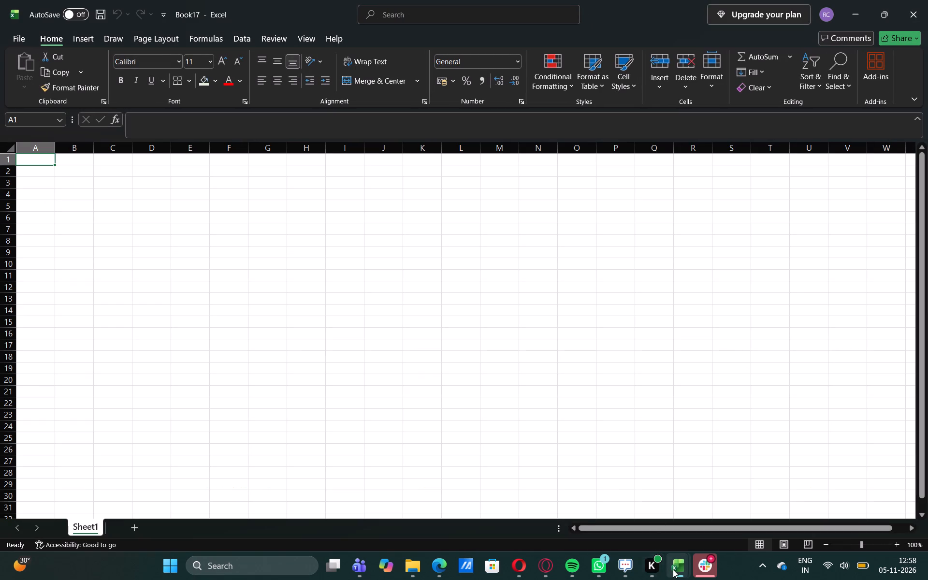
pyautogui.click(569, 522)
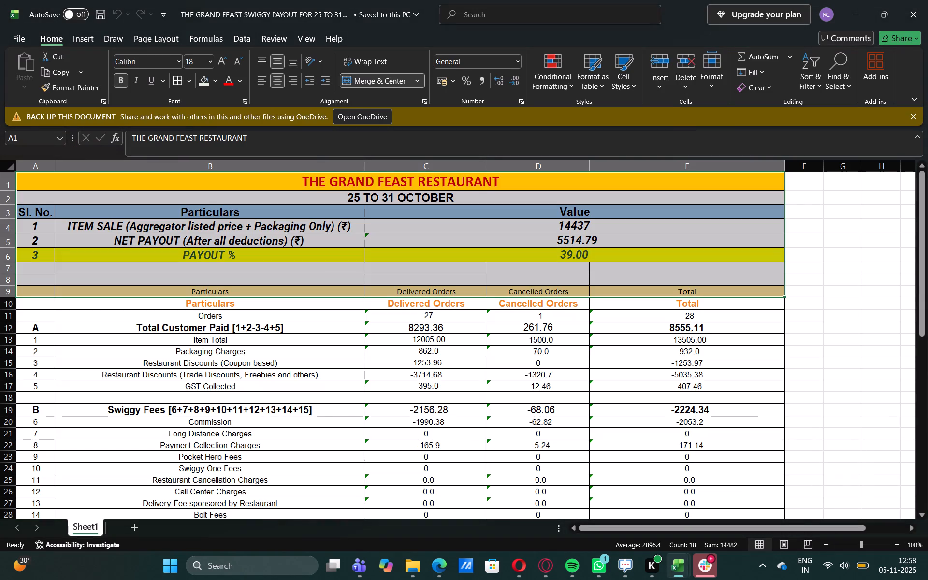
pyautogui.click(29, 185)
pyautogui.moveTo(29, 185); pyautogui.dragTo(31, 229)
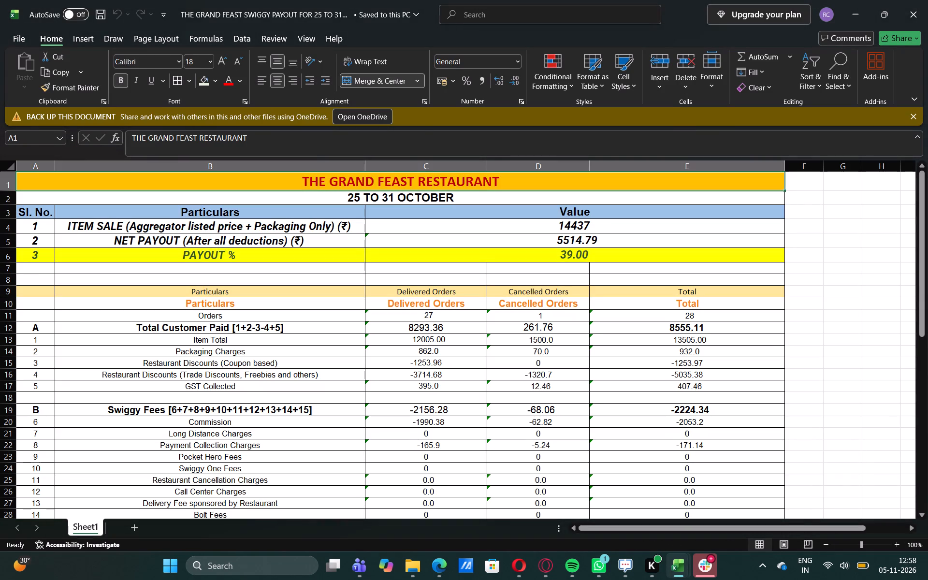
pyautogui.moveTo(31, 229); pyautogui.dragTo(42, 292)
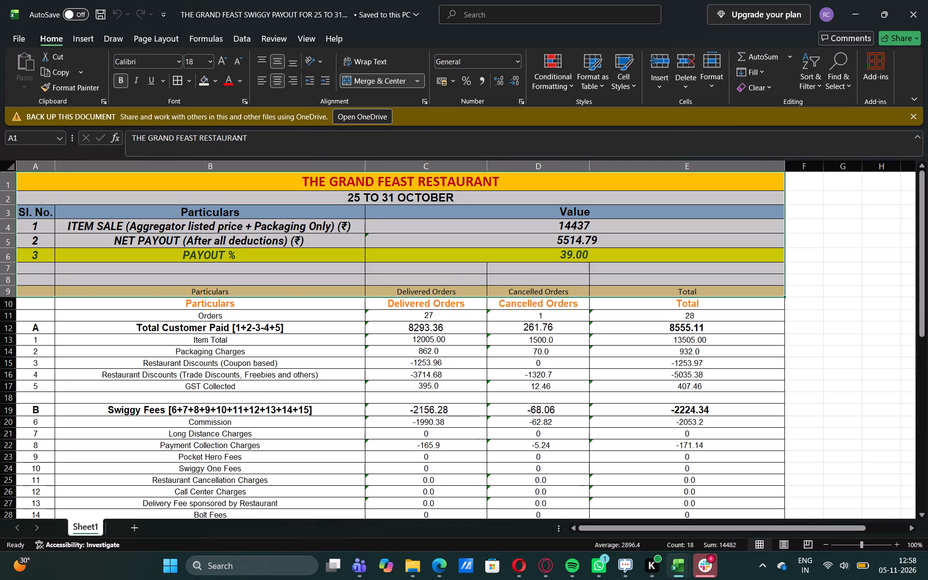
pyautogui.hotkey('ctrl', 'c')
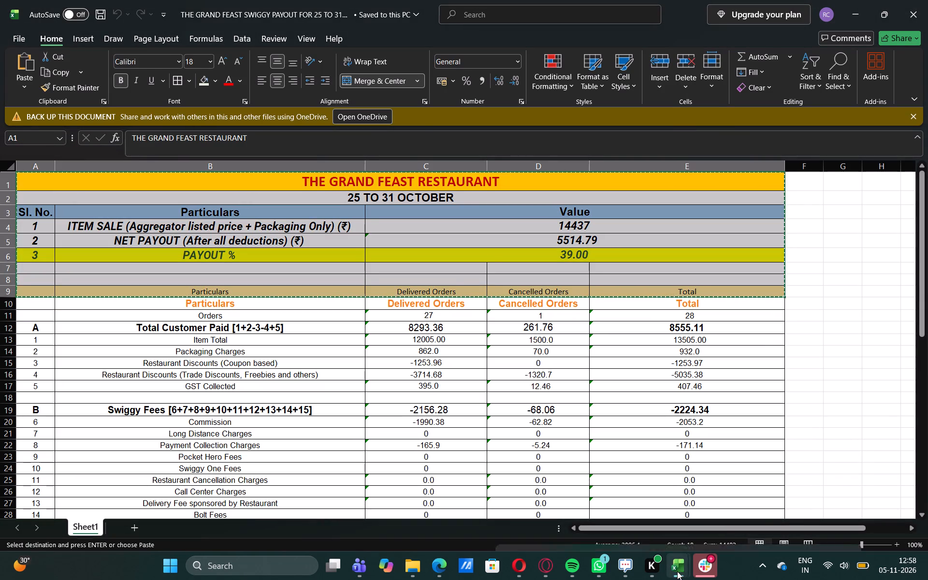
pyautogui.click(771, 525)
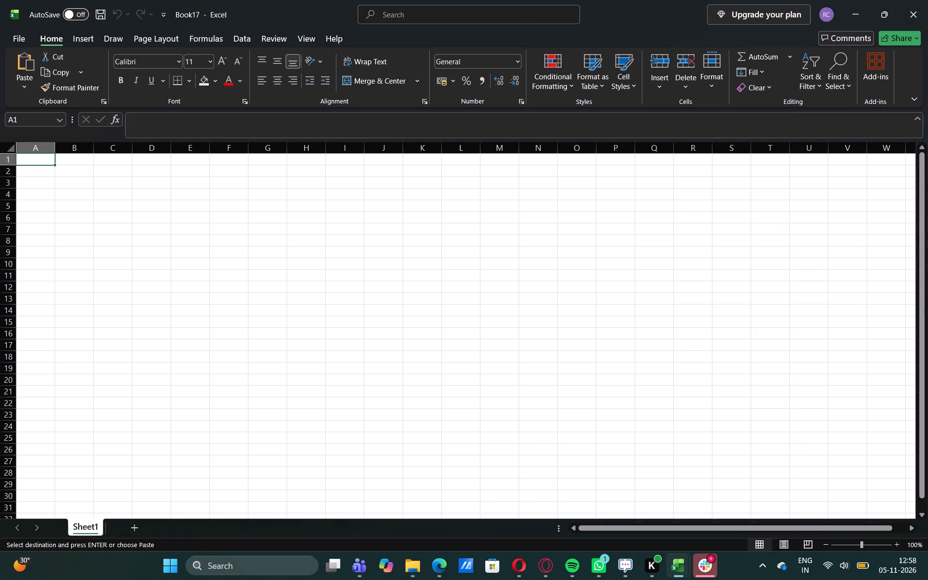
pyautogui.hotkey('ctrl', 'v')
pyautogui.click(285, 241)
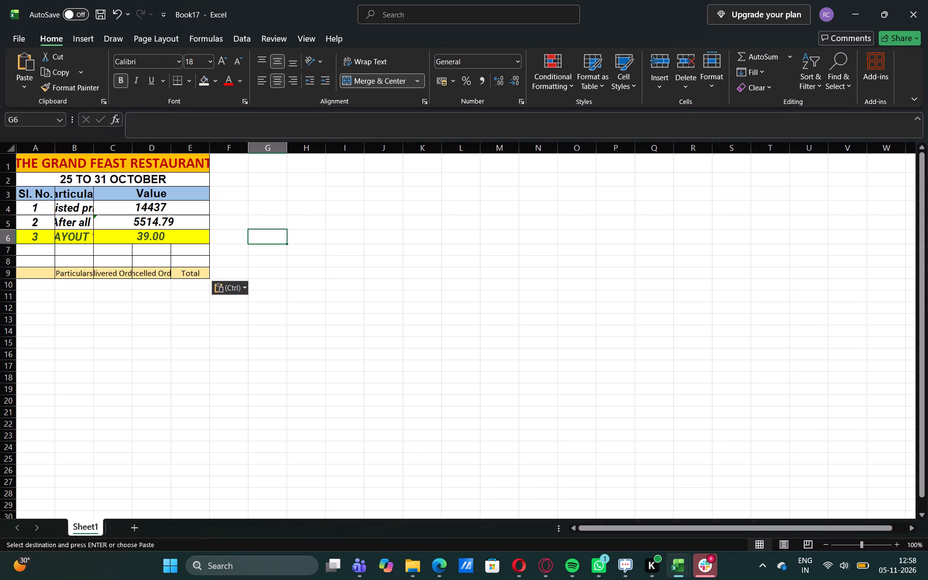
# Widen columns E and B in the new workbook to fit the title and the Particulars text.
pyautogui.moveTo(208, 146); pyautogui.dragTo(651, 144)
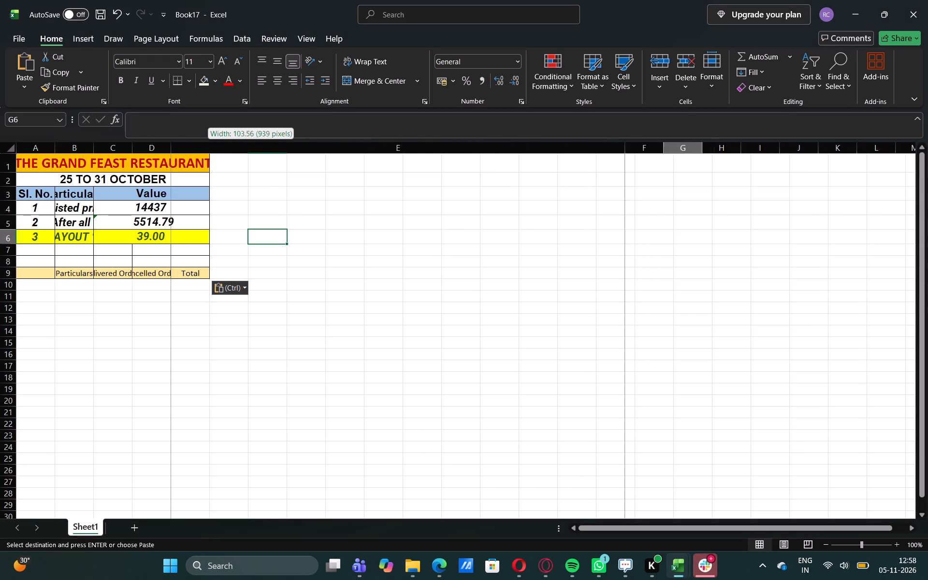
pyautogui.moveTo(651, 144); pyautogui.dragTo(747, 156)
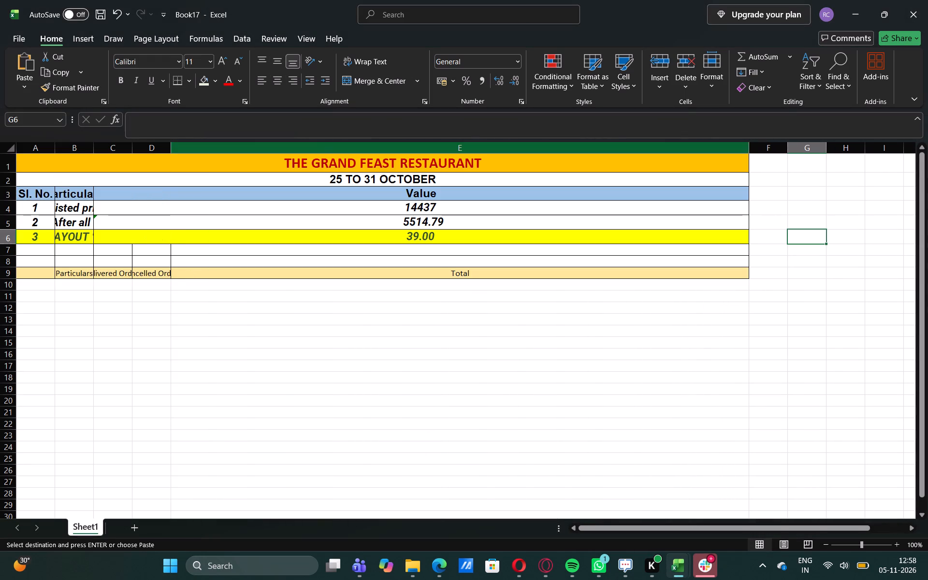
pyautogui.click(90, 140)
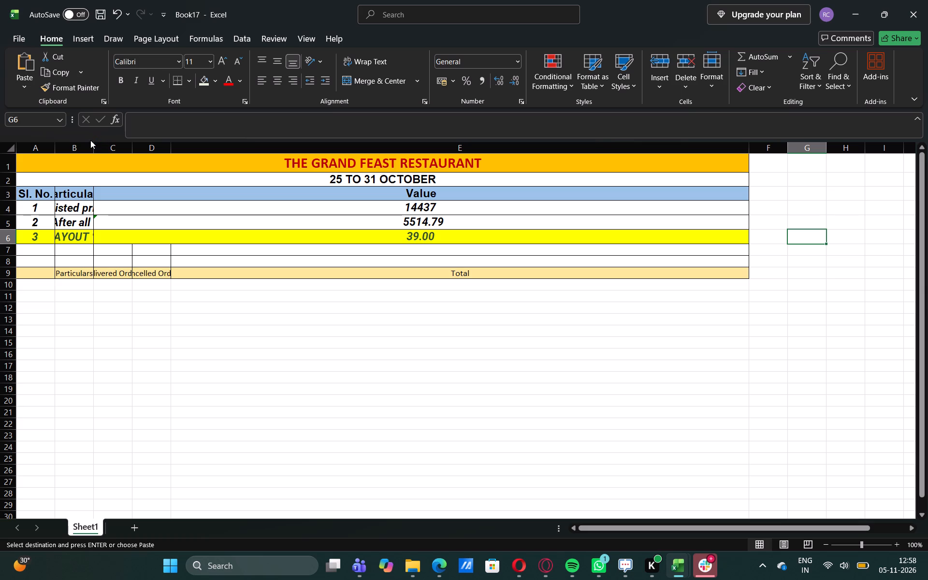
pyautogui.moveTo(95, 149); pyautogui.dragTo(335, 172)
pyautogui.moveTo(334, 147); pyautogui.dragTo(391, 144)
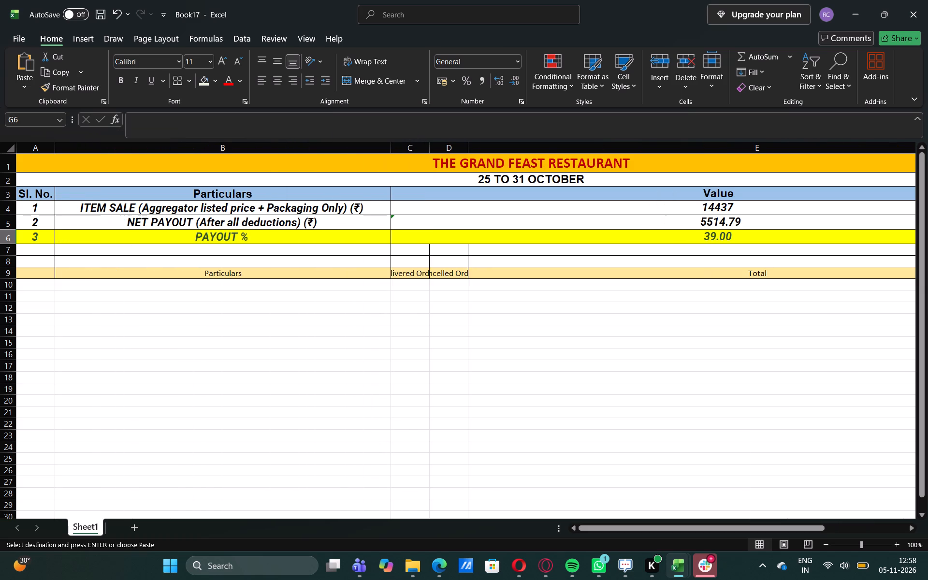
# Replace the title in row 1 with BANGALIER RANNAGHAR SWIGGY PAYOUT.
pyautogui.click(444, 166)
pyautogui.press('BackSpace')
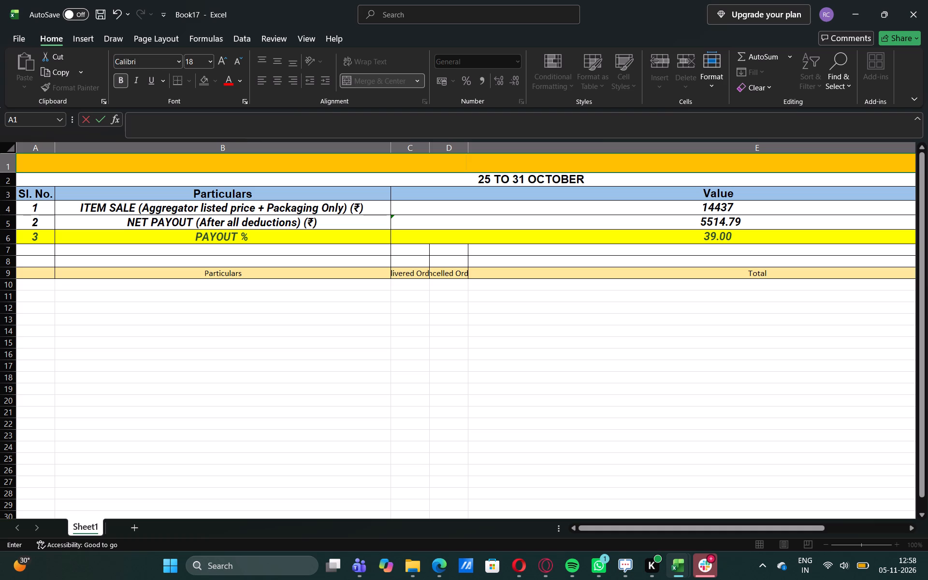
pyautogui.write('BANGALIER RANNAGHAR')
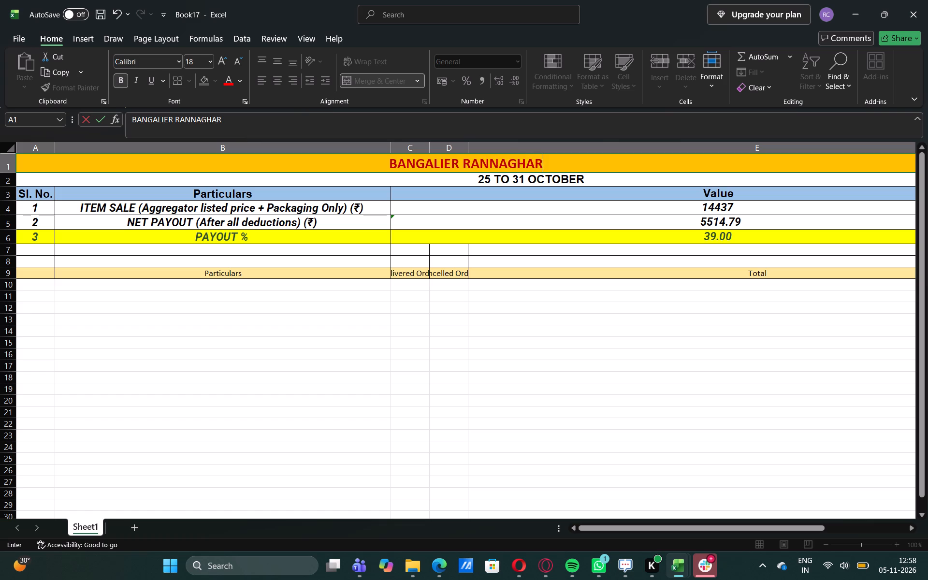
pyautogui.press('space')
pyautogui.write('SWIGGY PAYOUT')
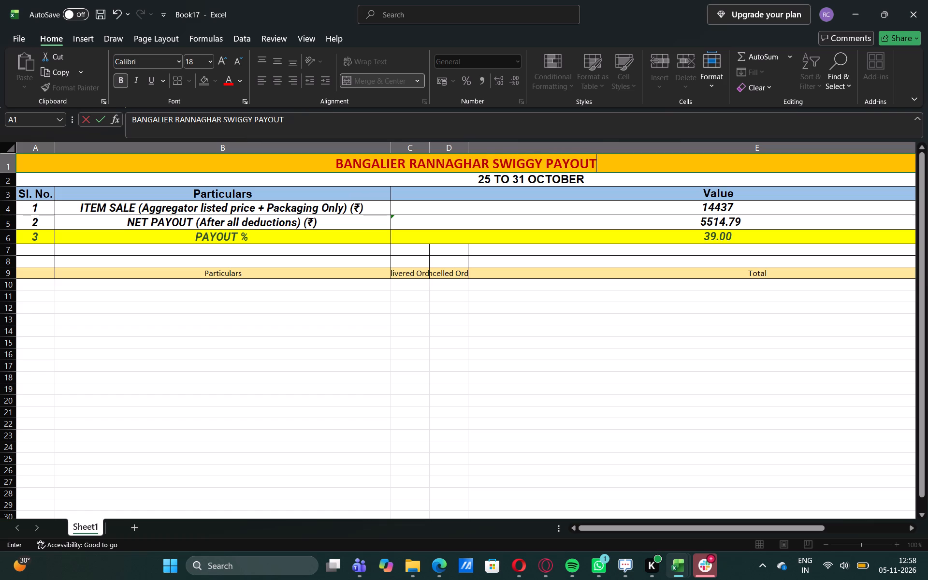
pyautogui.click(43, 286)
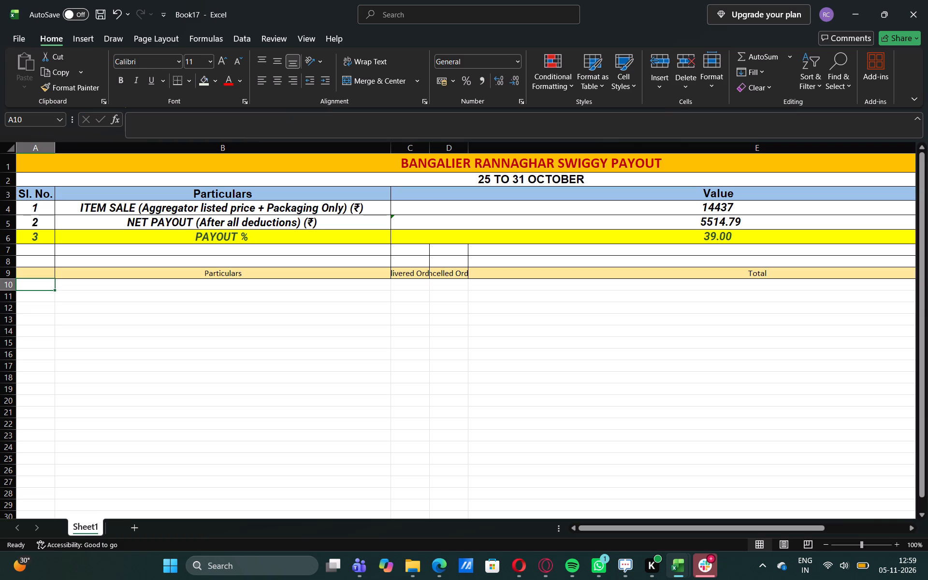
# Copy the breakdown table B5:H46 from the invoice annexure's Payout Breakup sheet into cell A10 of the Book17 workbook.
pyautogui.click(43, 286)
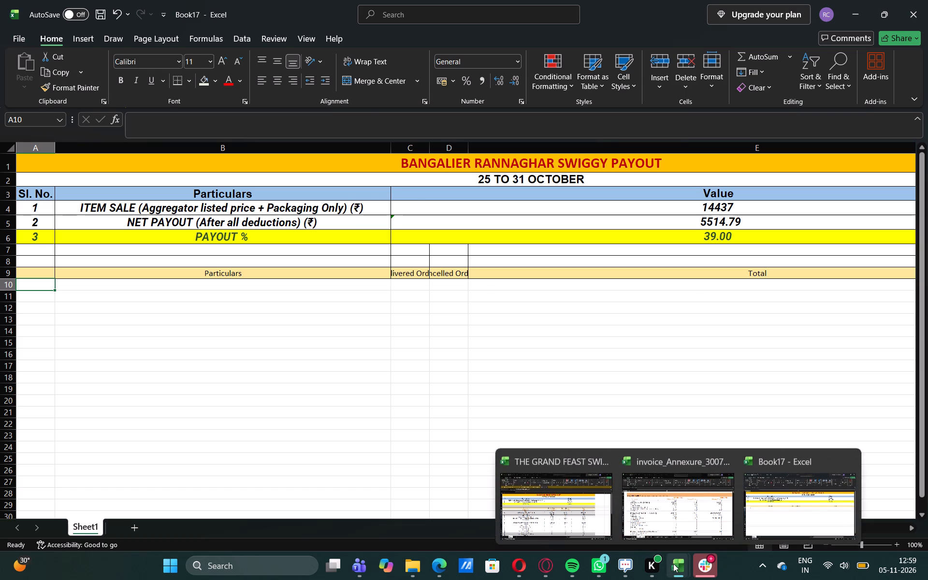
pyautogui.click(670, 495)
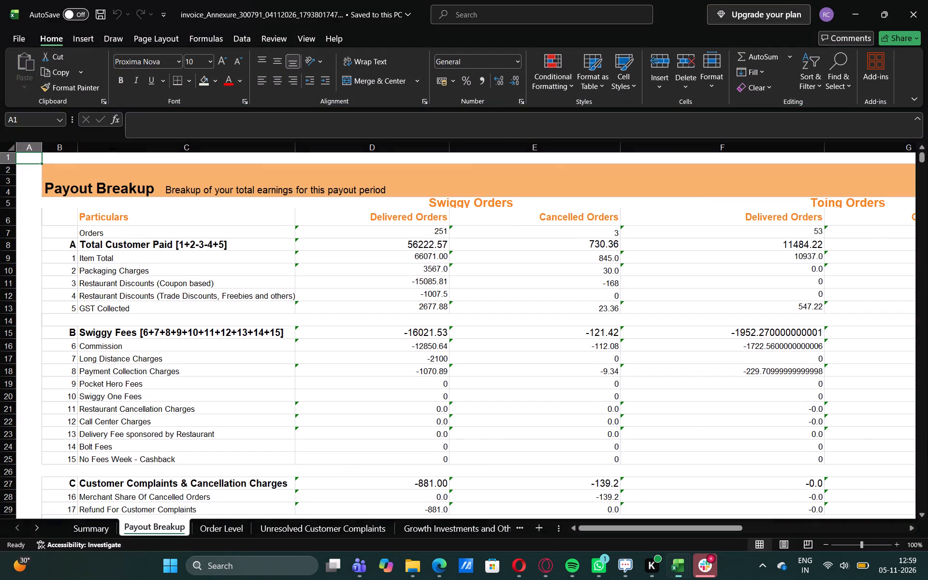
pyautogui.click(58, 203)
pyautogui.moveTo(58, 203); pyautogui.dragTo(67, 244)
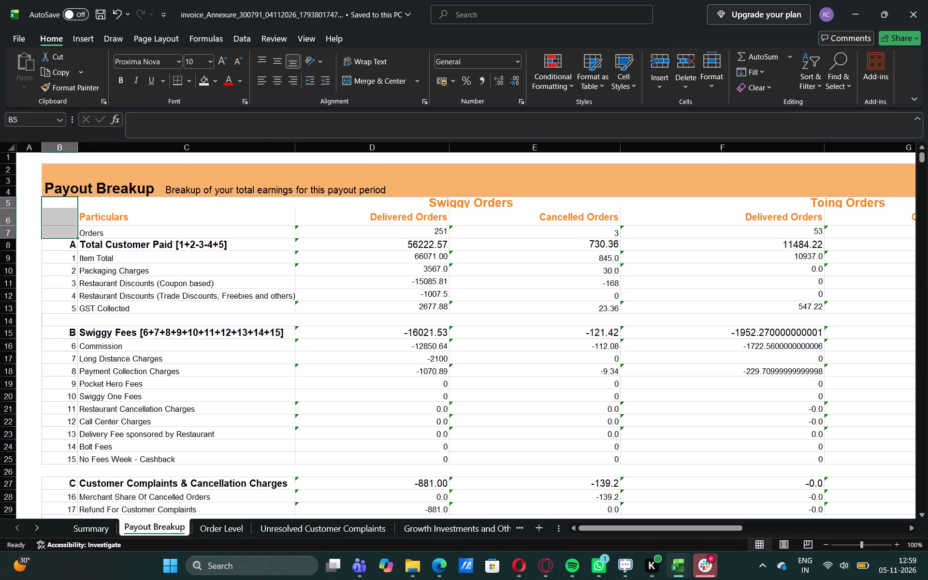
pyautogui.moveTo(67, 244); pyautogui.dragTo(717, 424)
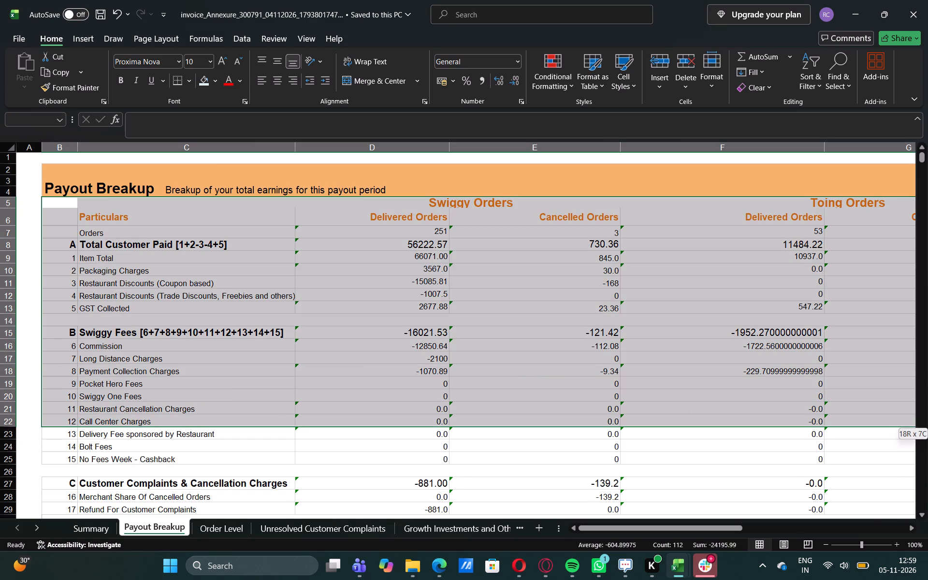
pyautogui.moveTo(717, 424); pyautogui.dragTo(910, 418)
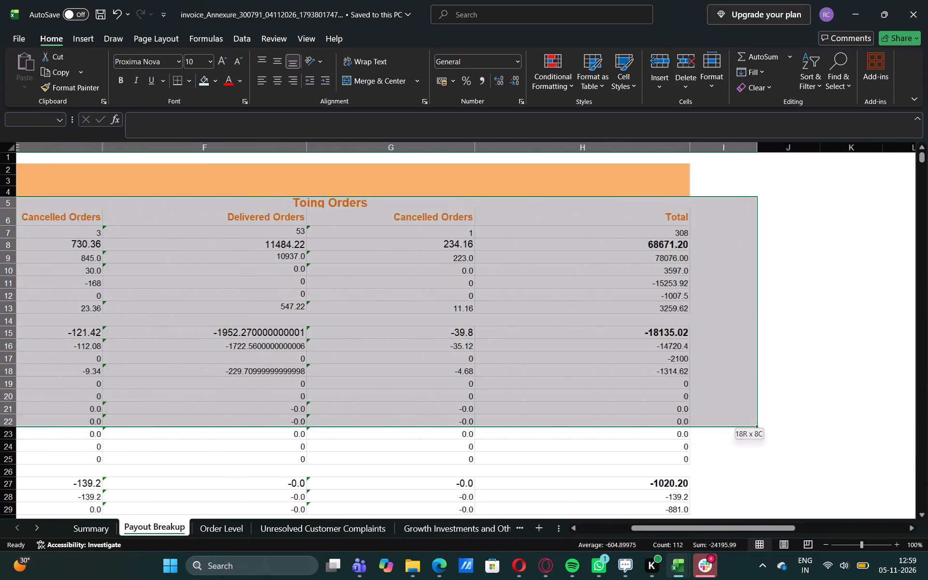
pyautogui.moveTo(910, 418); pyautogui.dragTo(559, 534)
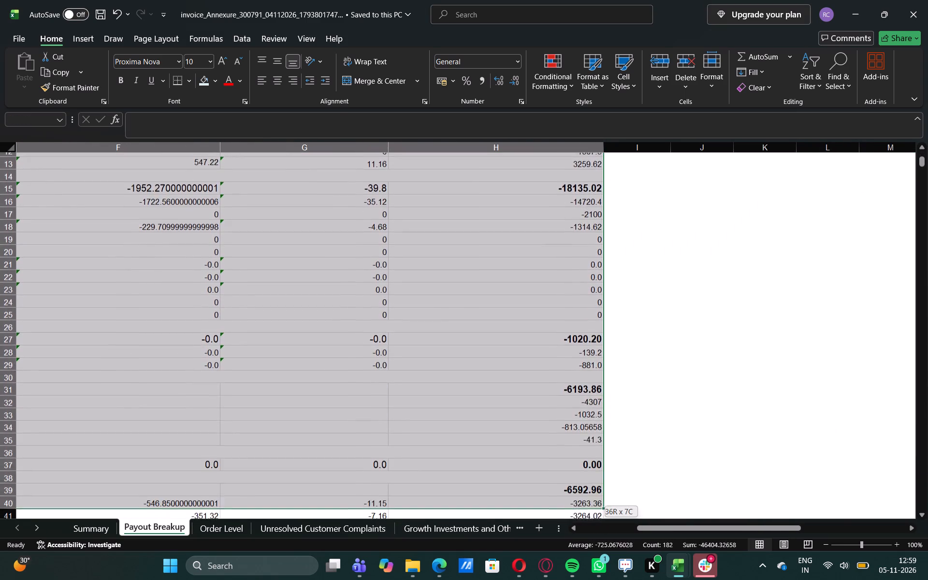
pyautogui.moveTo(559, 534); pyautogui.dragTo(547, 391)
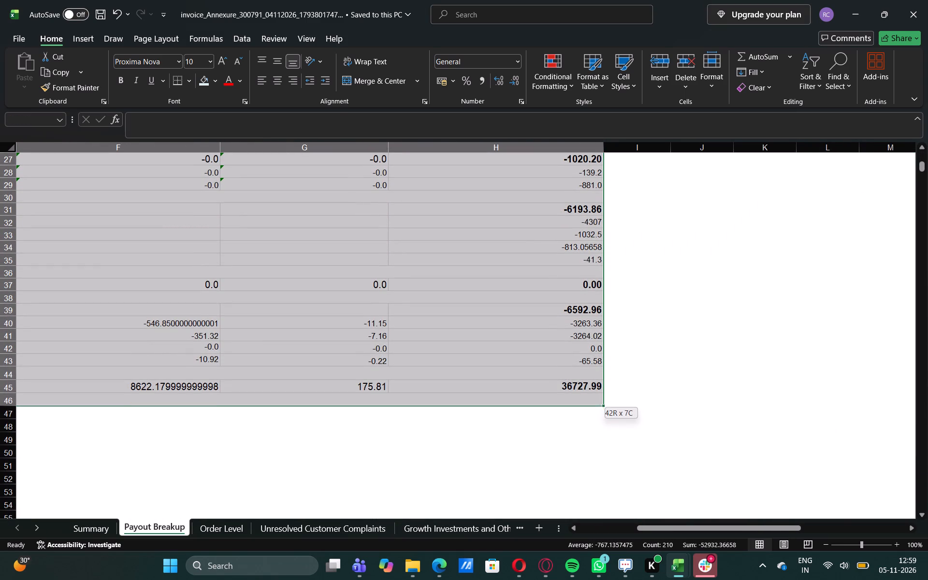
pyautogui.moveTo(547, 391); pyautogui.dragTo(546, 390)
pyautogui.hotkey('ctrl', 'c')
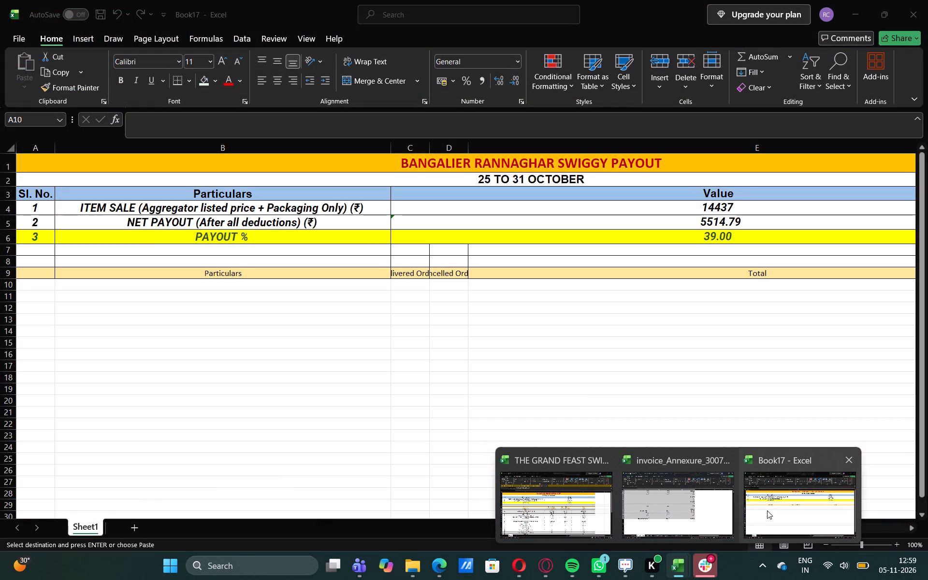
pyautogui.click(767, 510)
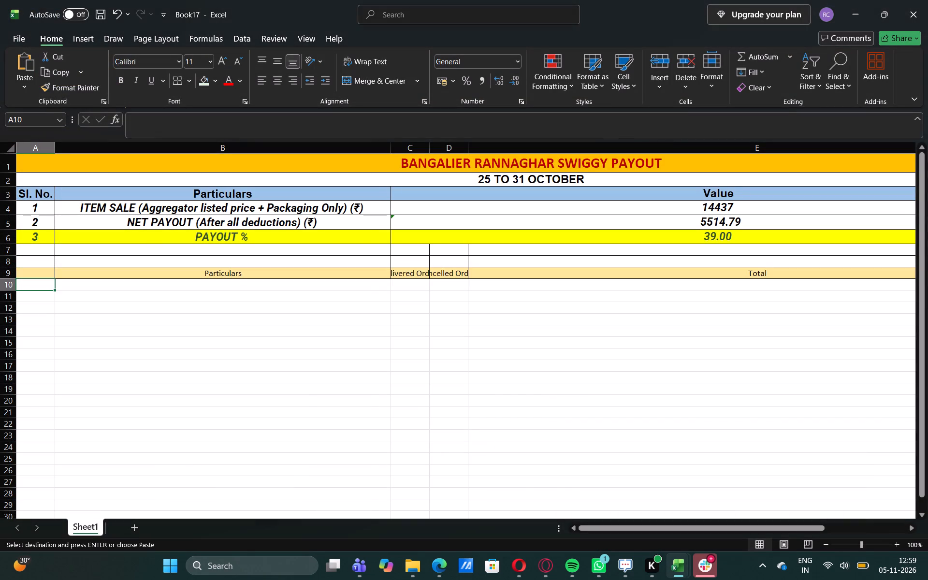
pyautogui.click(41, 282)
pyautogui.hotkey('ctrl', 'v')
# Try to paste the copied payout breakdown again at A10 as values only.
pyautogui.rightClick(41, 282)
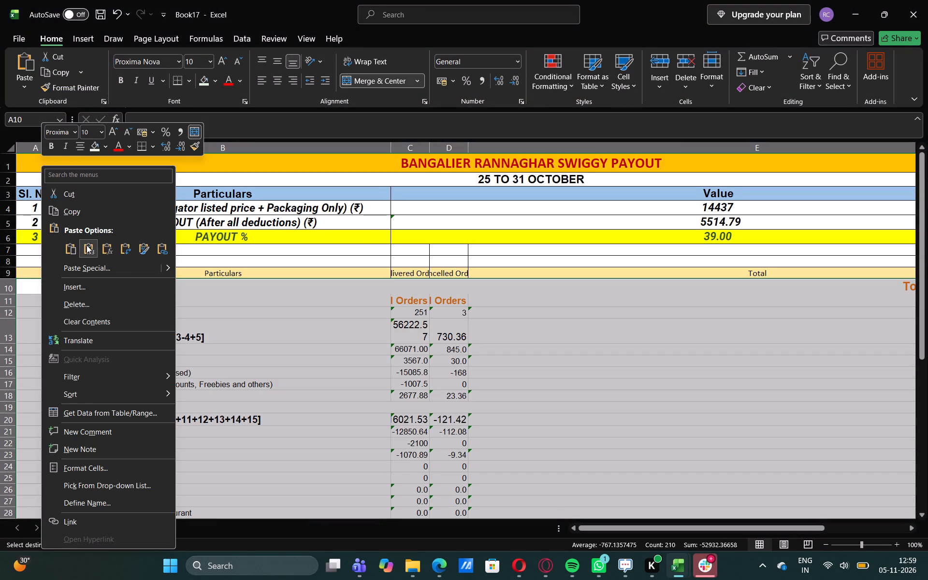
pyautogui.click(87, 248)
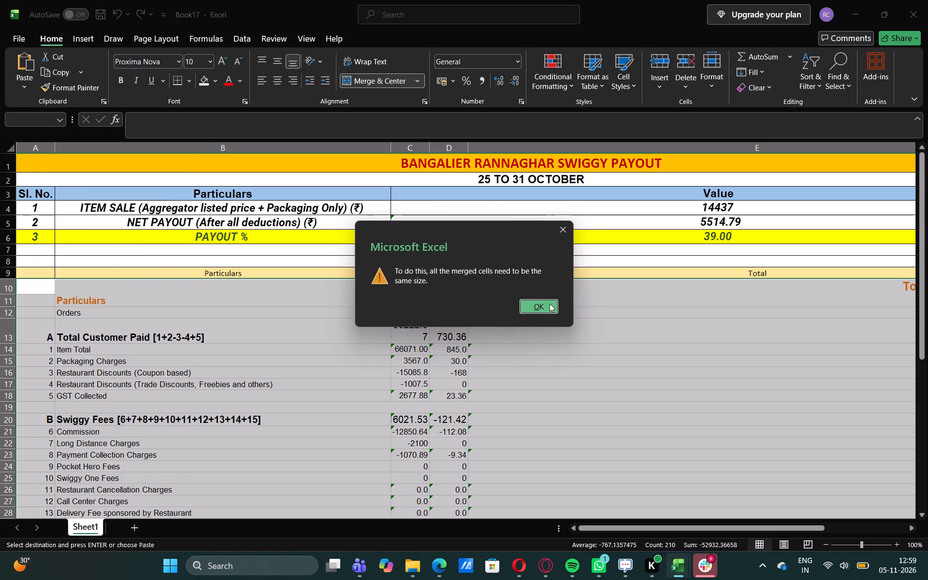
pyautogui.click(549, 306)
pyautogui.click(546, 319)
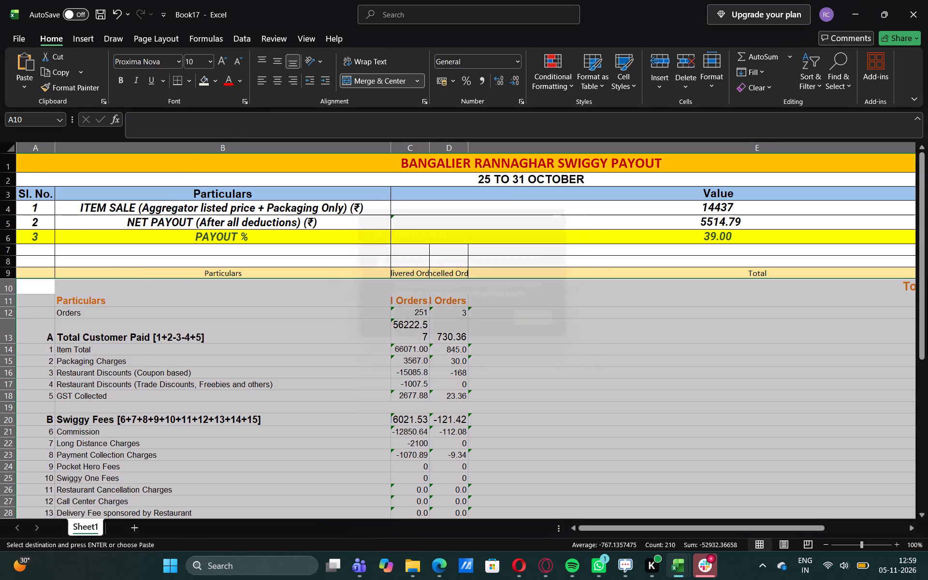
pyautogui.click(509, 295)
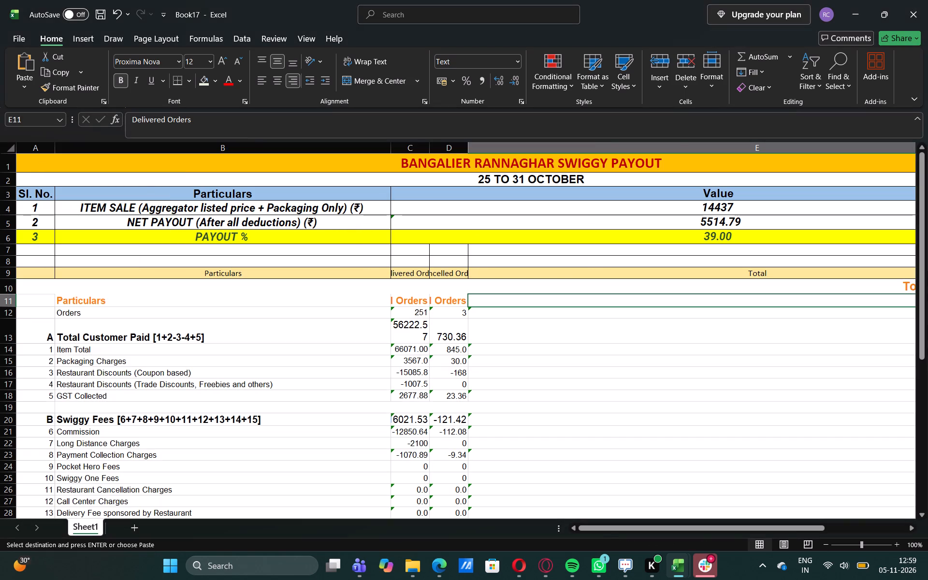
# Widen columns C, D, F and G to fit the pasted figures and narrow the oversized column E.
pyautogui.moveTo(429, 145); pyautogui.dragTo(443, 145)
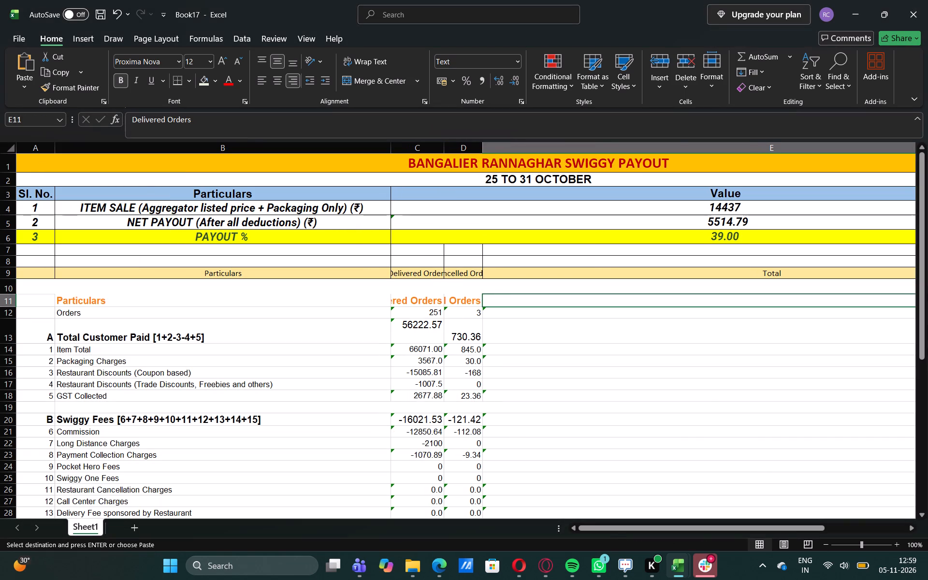
pyautogui.moveTo(483, 145); pyautogui.dragTo(503, 144)
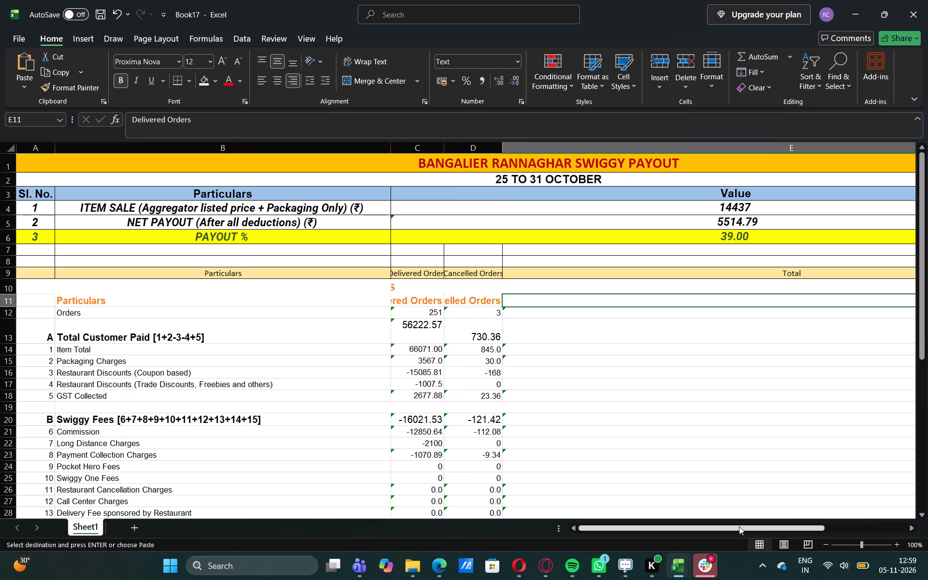
pyautogui.moveTo(739, 526); pyautogui.dragTo(807, 520, button='right')
pyautogui.moveTo(760, 528); pyautogui.dragTo(831, 527)
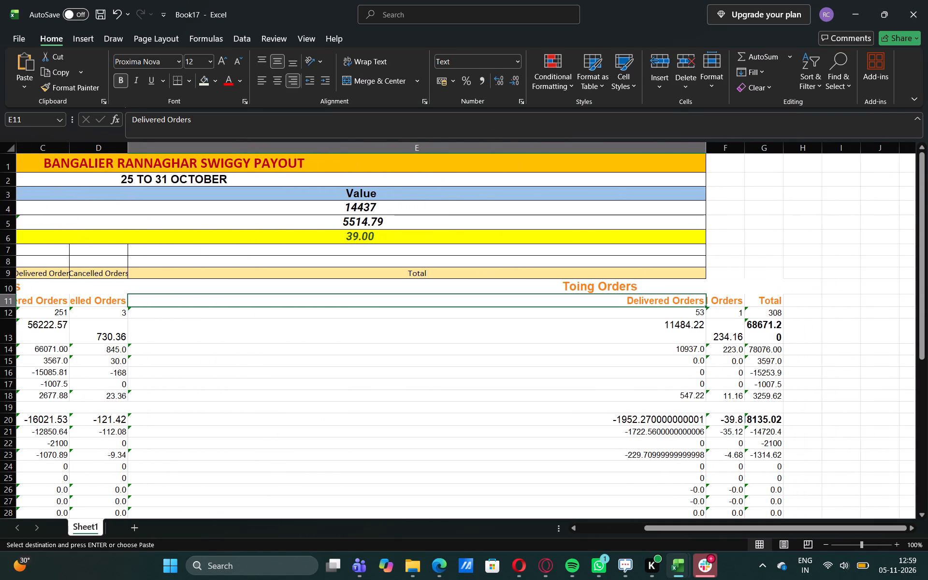
pyautogui.moveTo(707, 146); pyautogui.dragTo(487, 172)
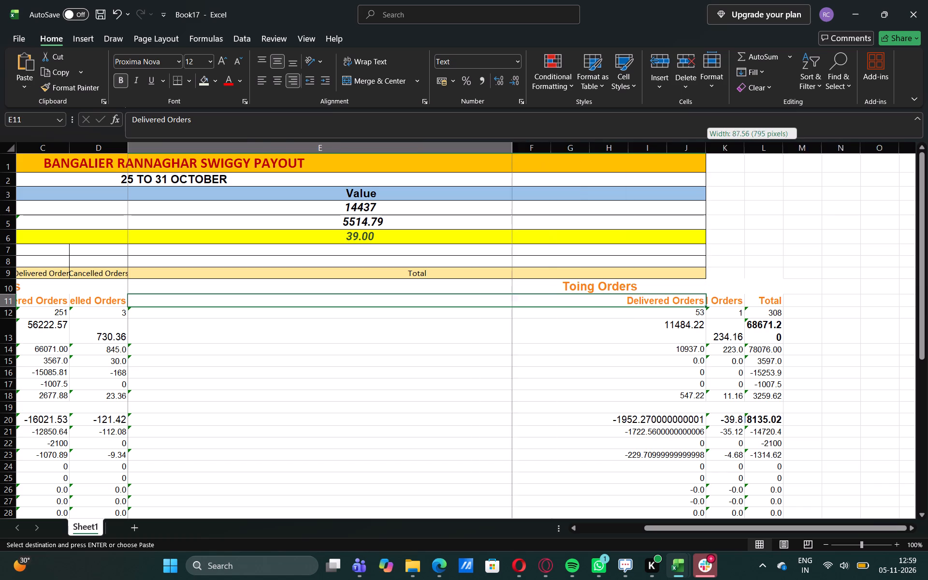
pyautogui.moveTo(487, 172); pyautogui.dragTo(389, 179)
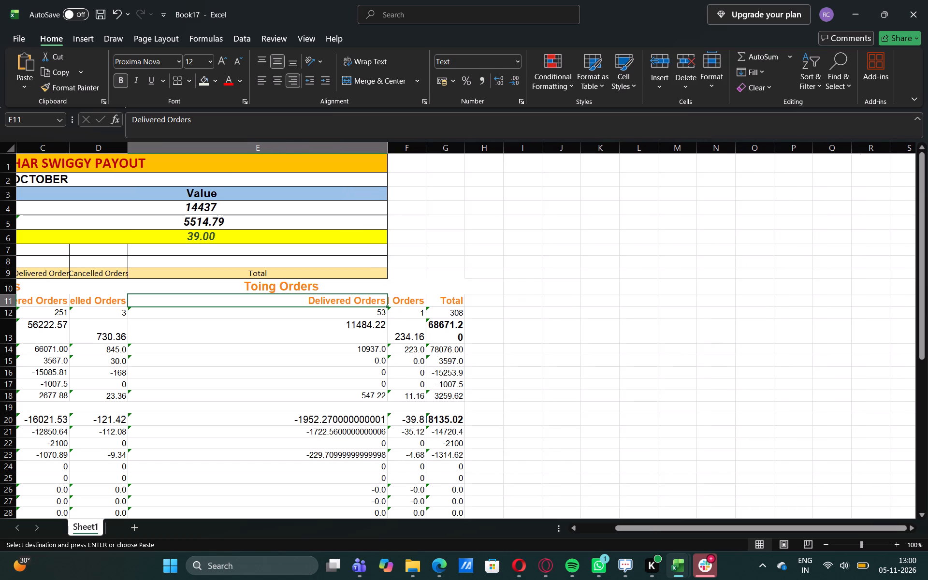
pyautogui.moveTo(387, 148); pyautogui.dragTo(259, 172)
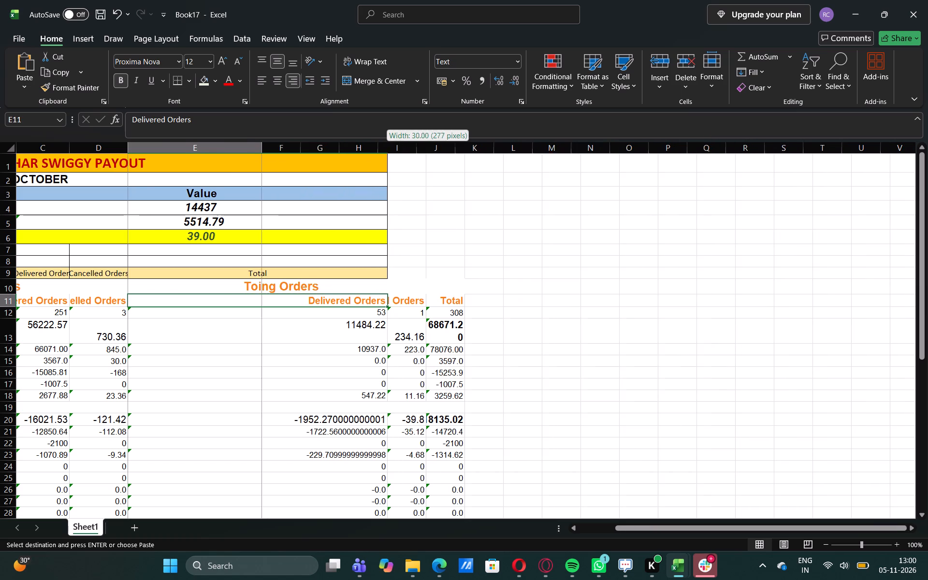
pyautogui.moveTo(259, 172); pyautogui.dragTo(252, 169)
pyautogui.moveTo(628, 525); pyautogui.dragTo(535, 517)
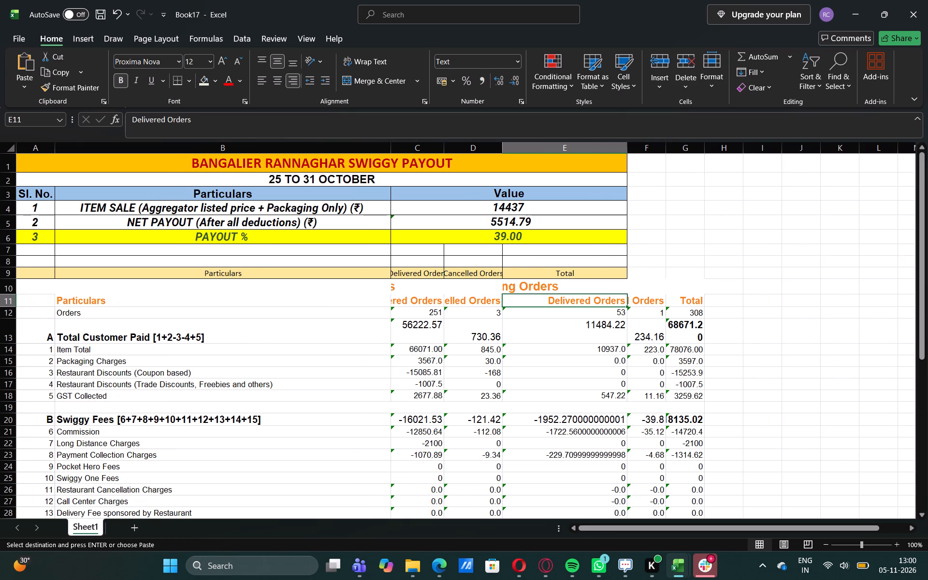
pyautogui.moveTo(666, 147); pyautogui.dragTo(684, 147)
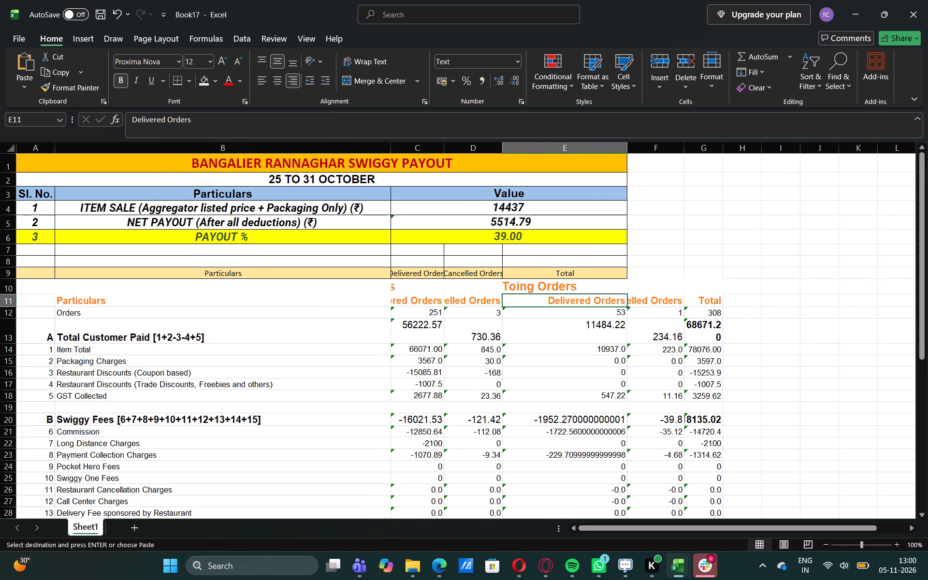
pyautogui.moveTo(723, 145); pyautogui.dragTo(750, 146)
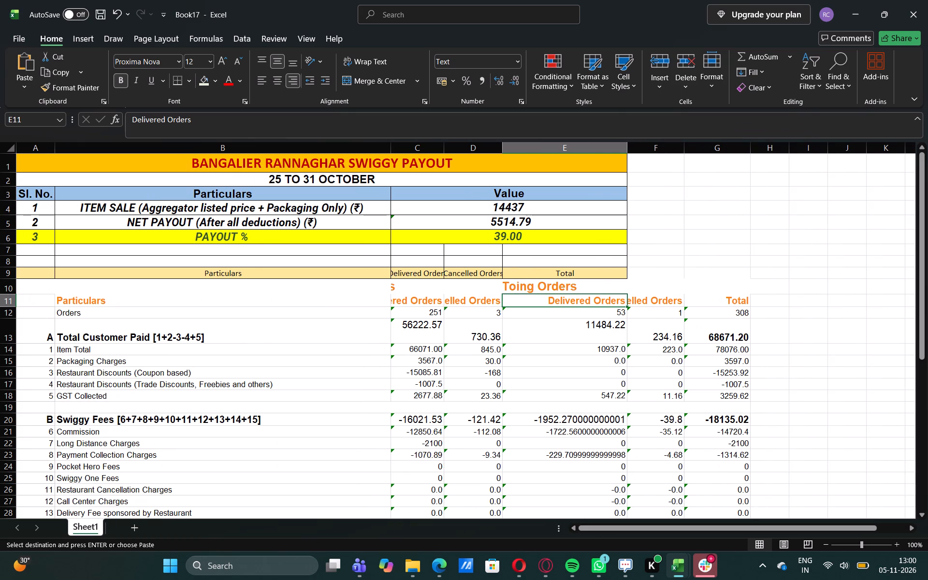
pyautogui.moveTo(641, 526); pyautogui.dragTo(631, 525, button='right')
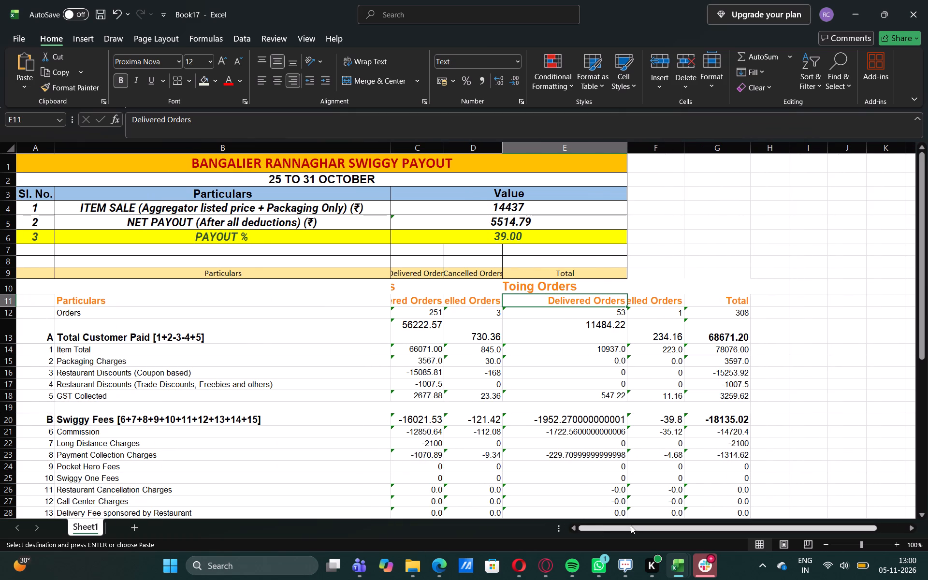
pyautogui.moveTo(631, 525); pyautogui.dragTo(581, 520, button='right')
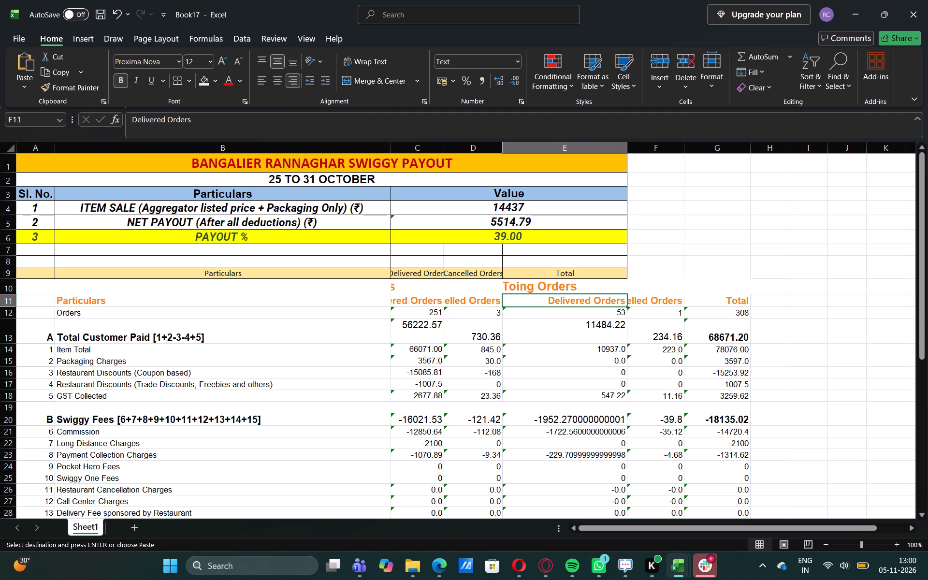
# Centre the contents of the whole range A1:G51 horizontally.
pyautogui.click(143, 162)
pyautogui.moveTo(143, 162); pyautogui.dragTo(332, 501)
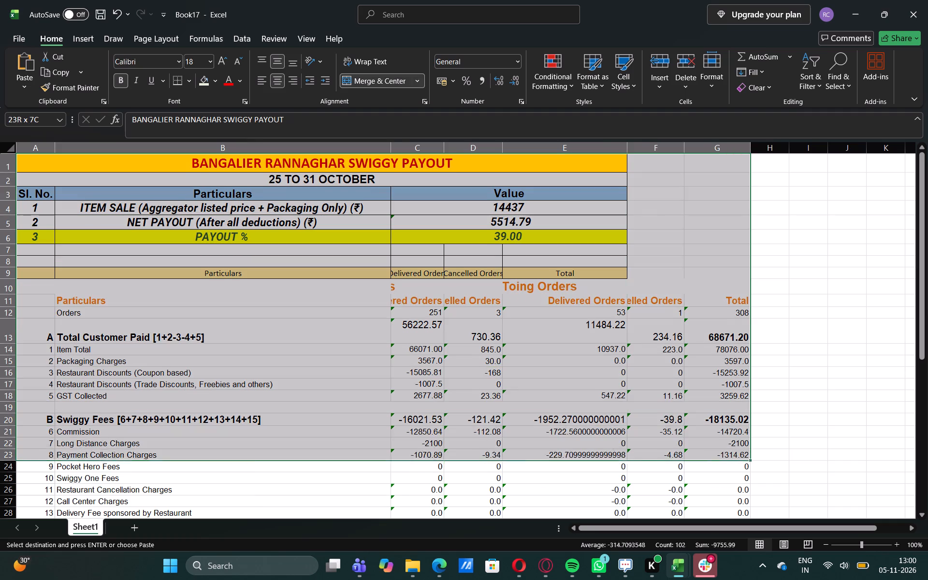
pyautogui.moveTo(332, 501); pyautogui.dragTo(328, 577)
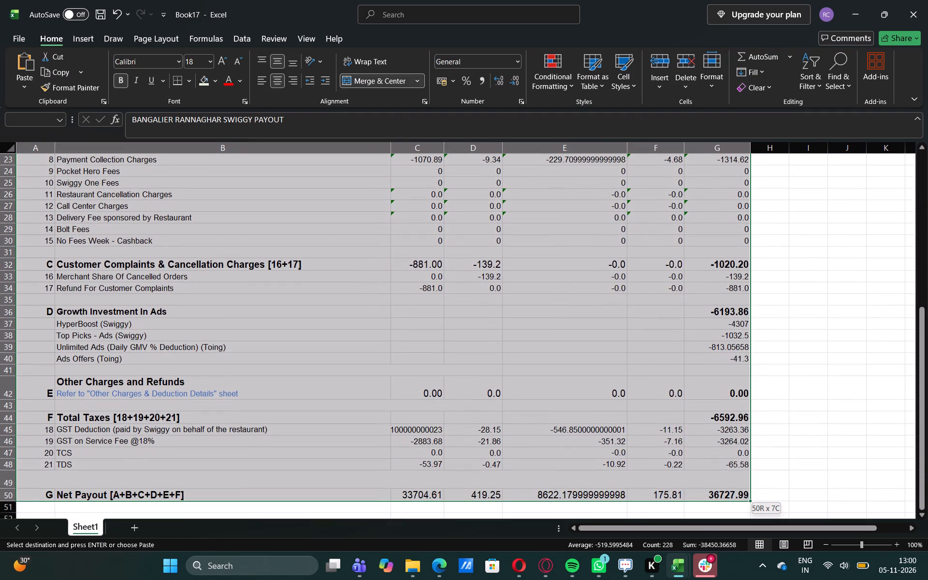
pyautogui.moveTo(328, 577); pyautogui.dragTo(344, 455)
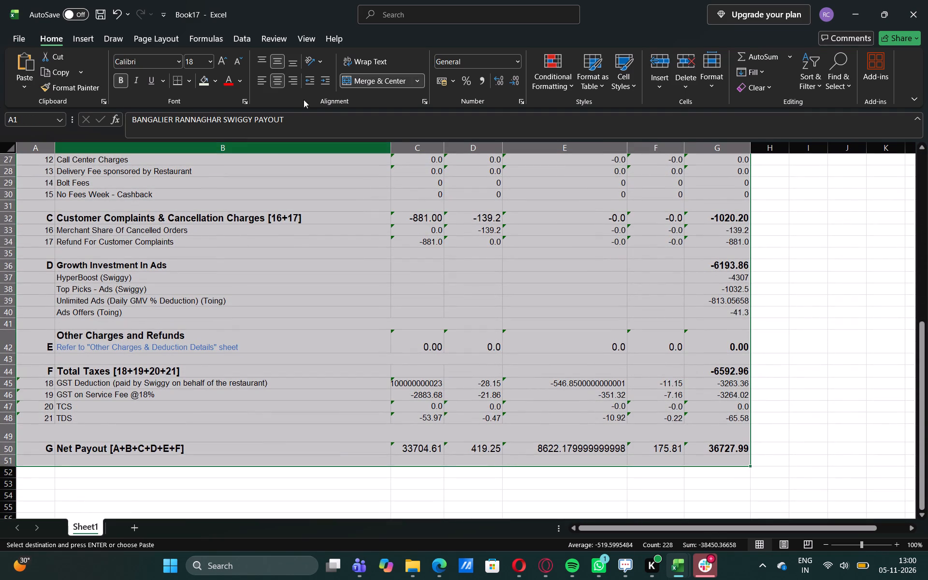
pyautogui.click(277, 80)
pyautogui.click(277, 80)
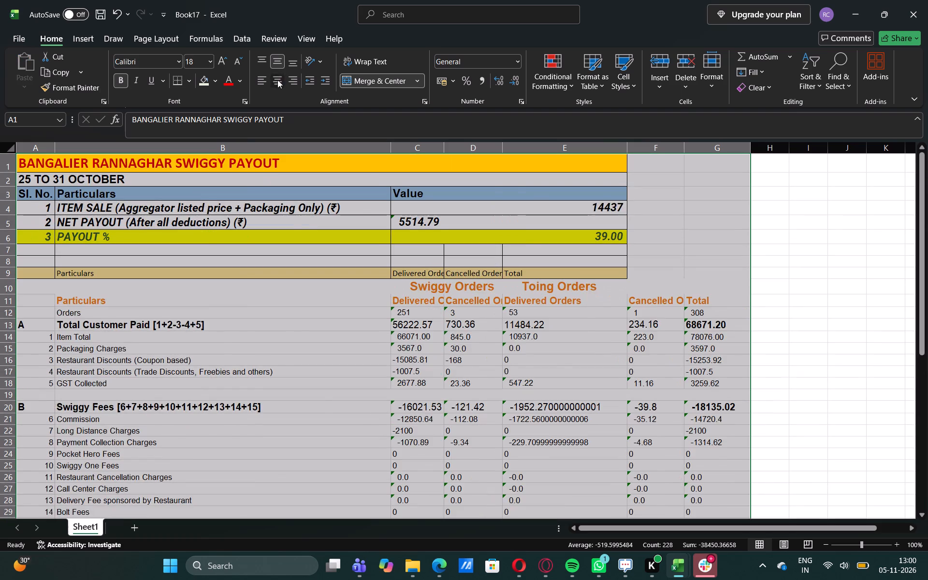
# Apply all borders to the range A1:G51.
pyautogui.click(214, 79)
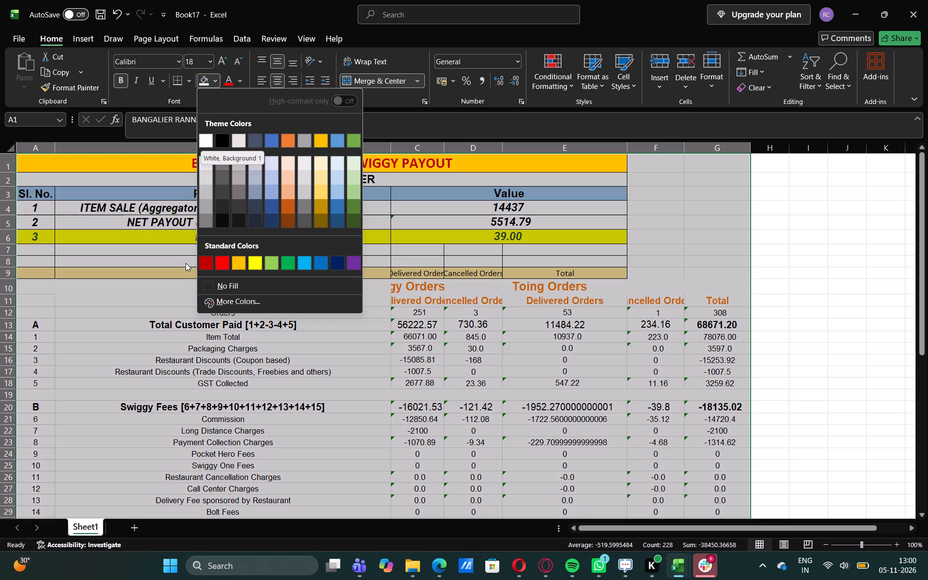
pyautogui.click(169, 298)
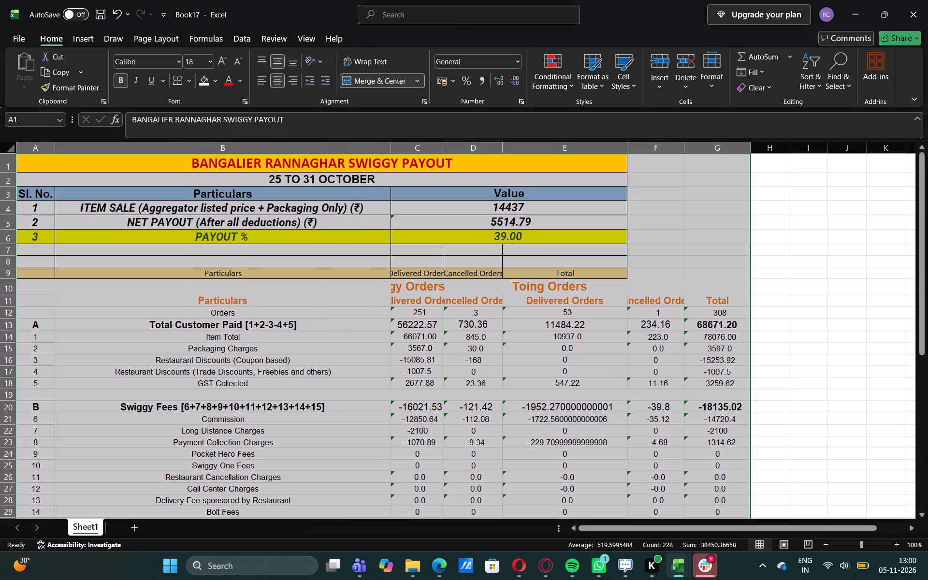
pyautogui.click(190, 82)
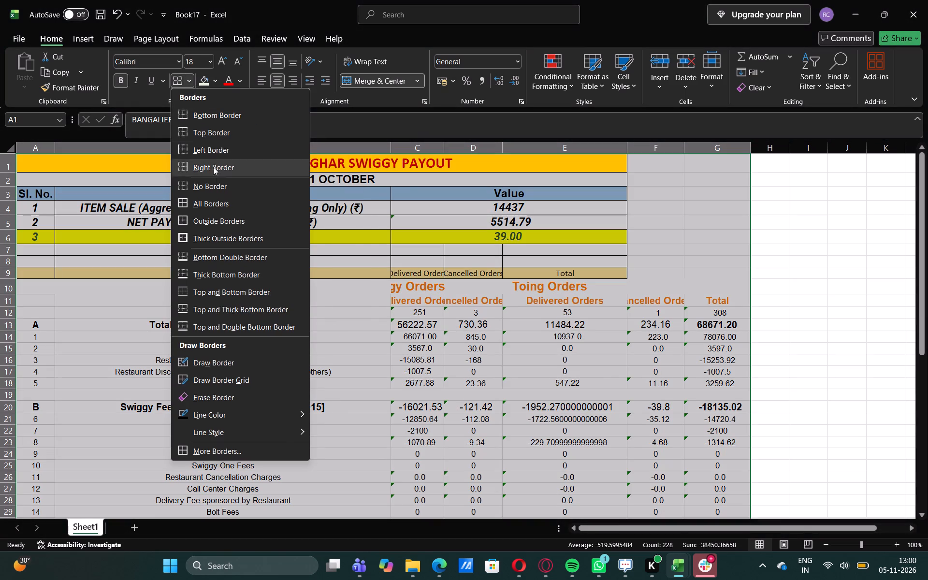
pyautogui.click(217, 203)
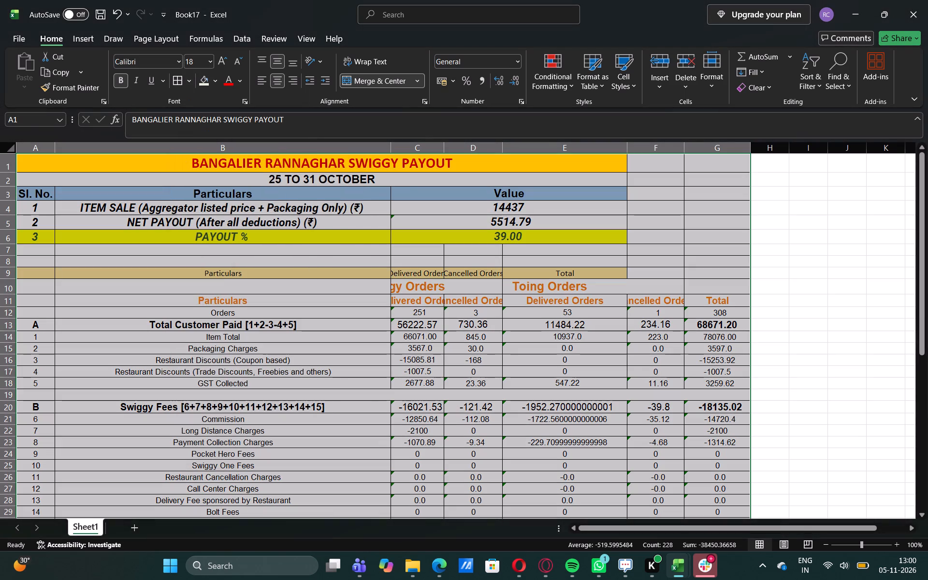
pyautogui.click(791, 248)
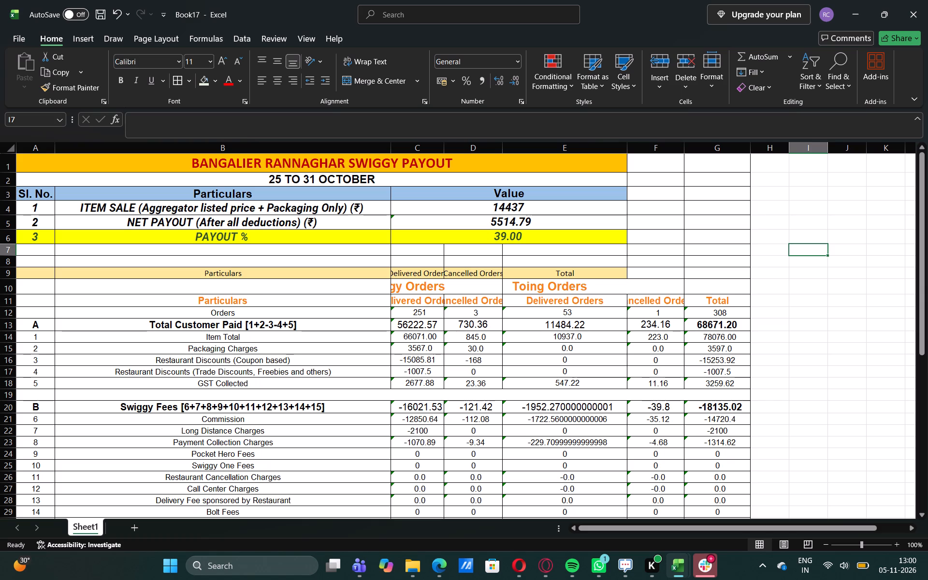
# Clear the old Value entries for ITEM SALE, NET PAYOUT and PAYOUT % in the summary block.
pyautogui.click(507, 212)
pyautogui.press('BackSpace')
pyautogui.click(509, 225)
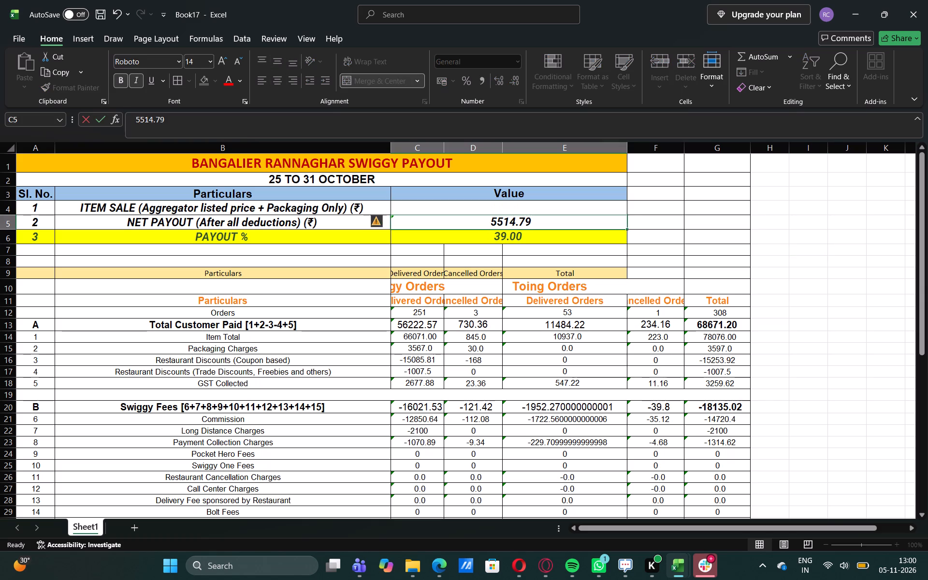
pyautogui.press('BackSpace')
pyautogui.click(510, 233)
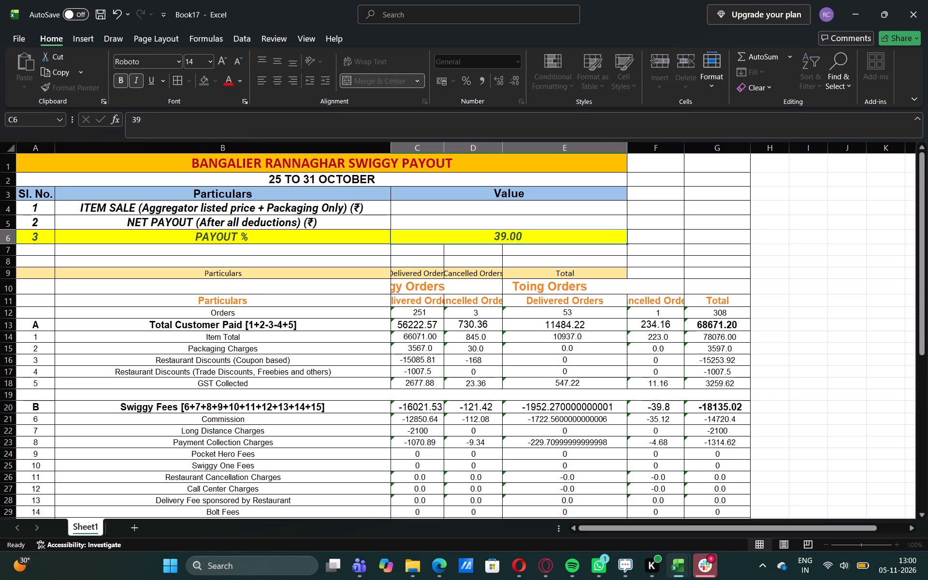
pyautogui.press('BackSpace')
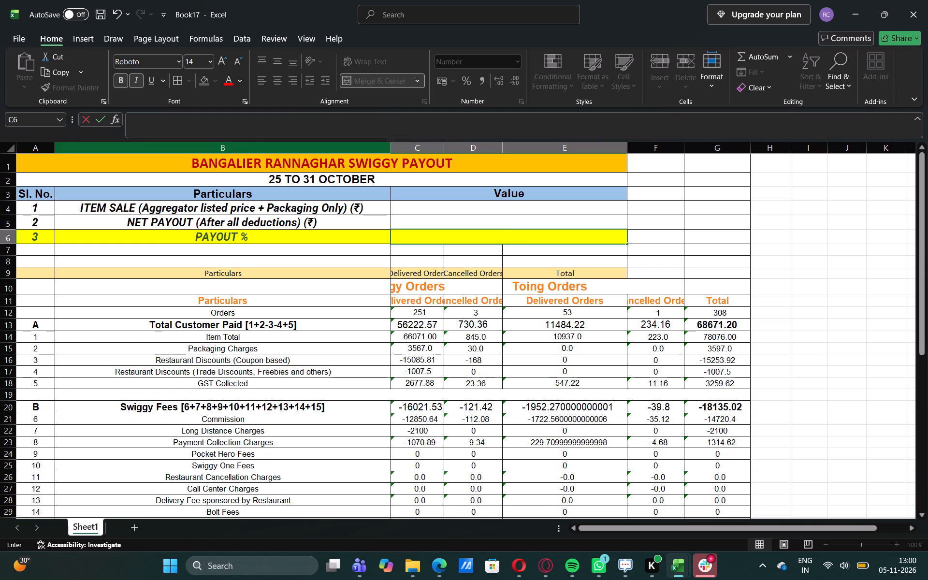
pyautogui.click(382, 285)
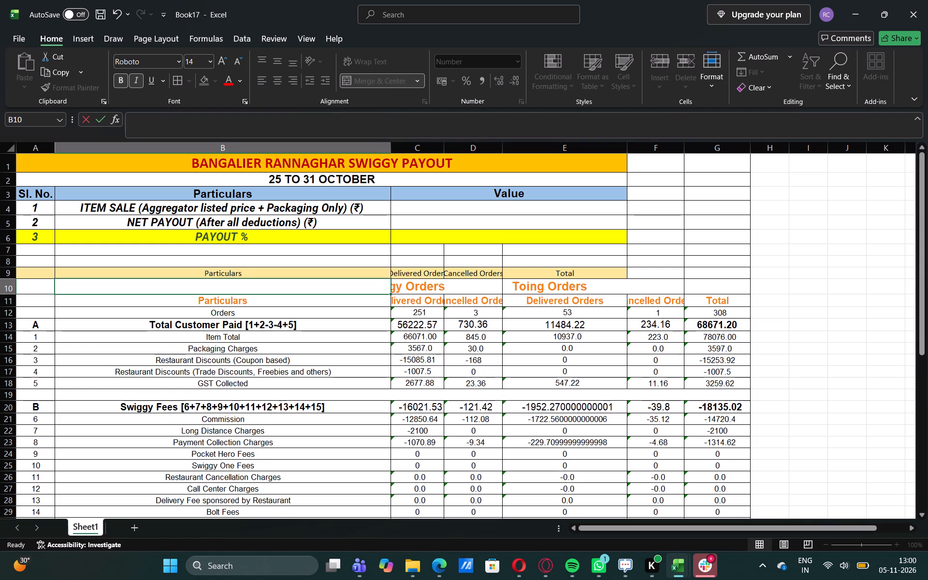
# Narrow column B slightly.
pyautogui.moveTo(391, 148); pyautogui.dragTo(388, 148)
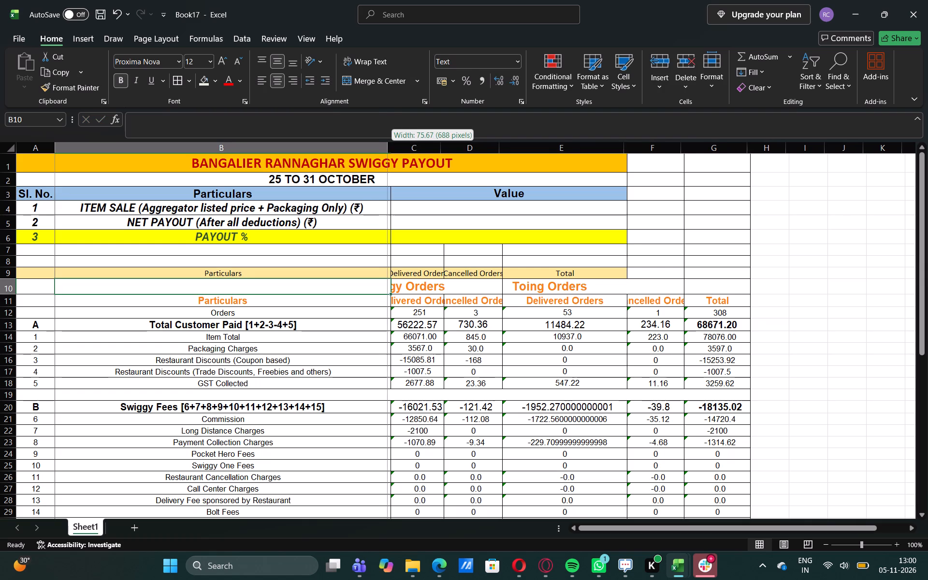
pyautogui.moveTo(388, 148); pyautogui.dragTo(381, 148)
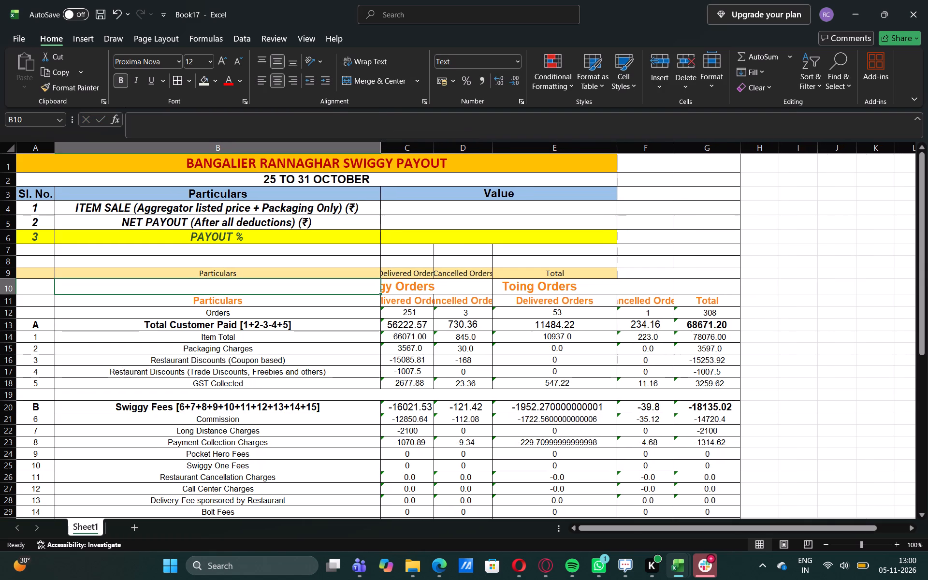
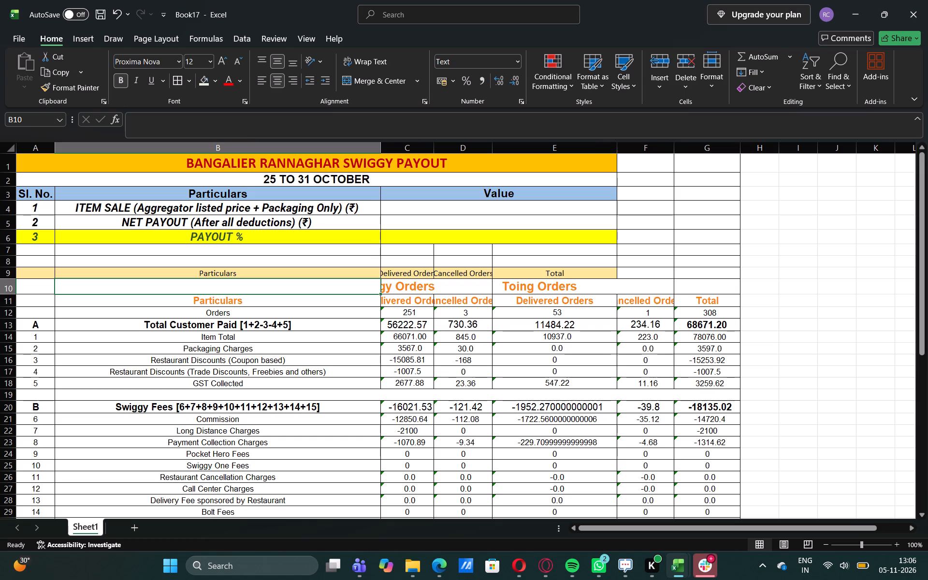
# Enter 81673 as the Value for ITEM SALE in the summary block.
pyautogui.click(542, 208)
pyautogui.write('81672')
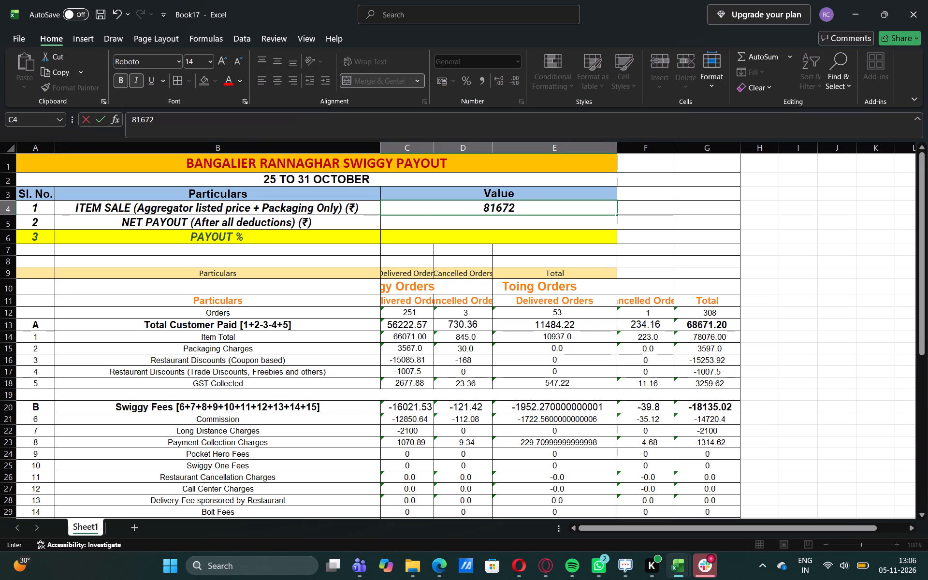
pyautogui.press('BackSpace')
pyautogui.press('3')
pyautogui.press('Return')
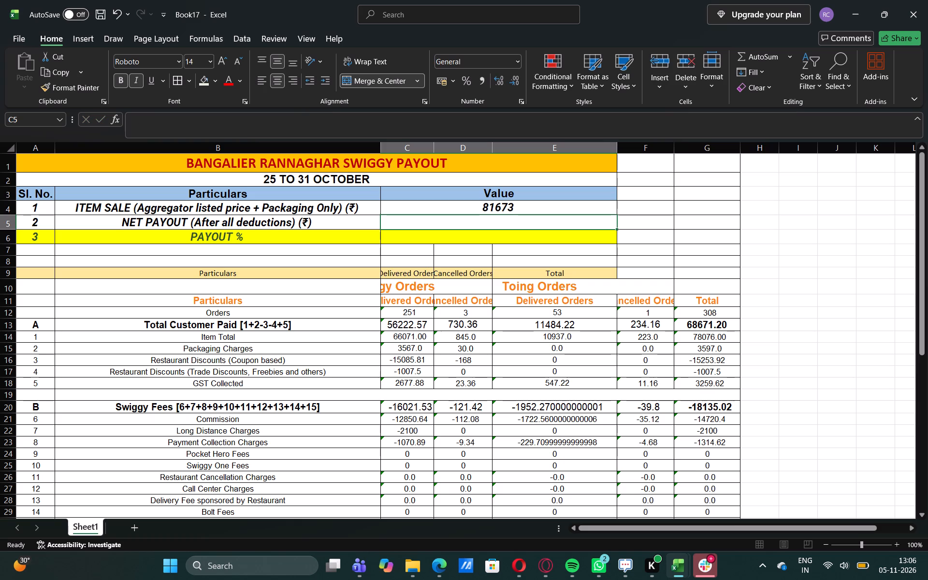
# Copy the overall Net Payout amount from cell G50 at the bottom of the payout breakdown.
pyautogui.moveTo(922, 270); pyautogui.dragTo(915, 465)
pyautogui.click(709, 494)
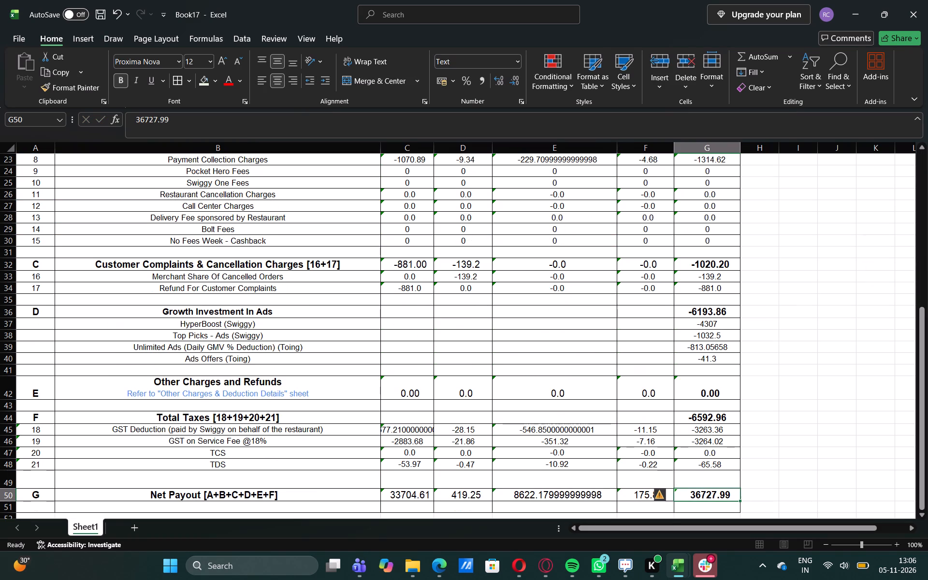
pyautogui.hotkey('ctrl', 'c')
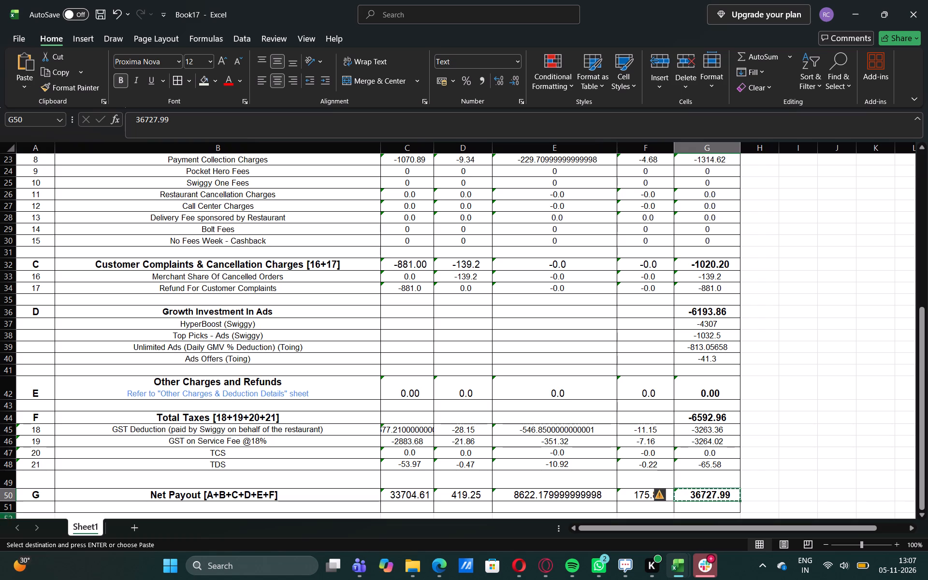
# Apply a fill colour to the entire Net Payout row, row 50.
pyautogui.click(0, 495)
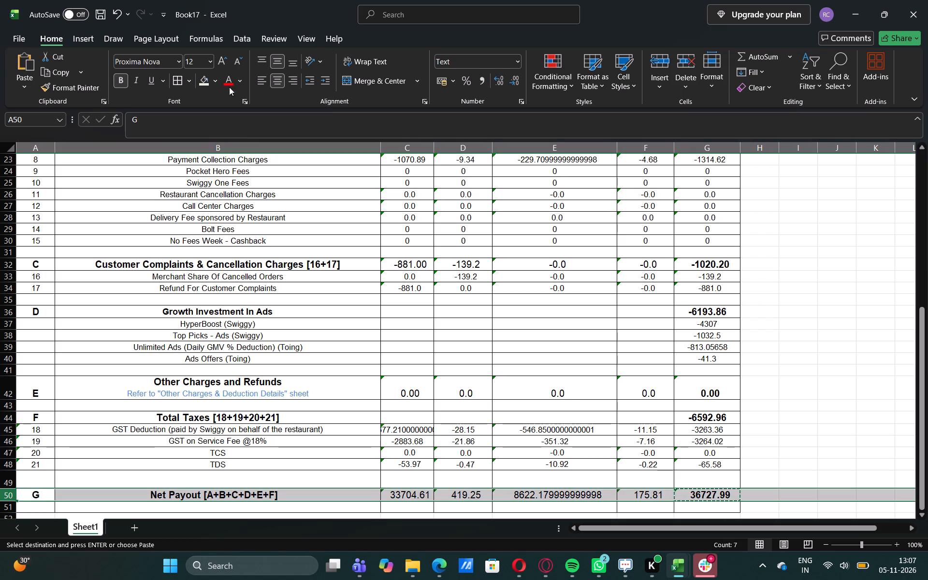
pyautogui.click(213, 78)
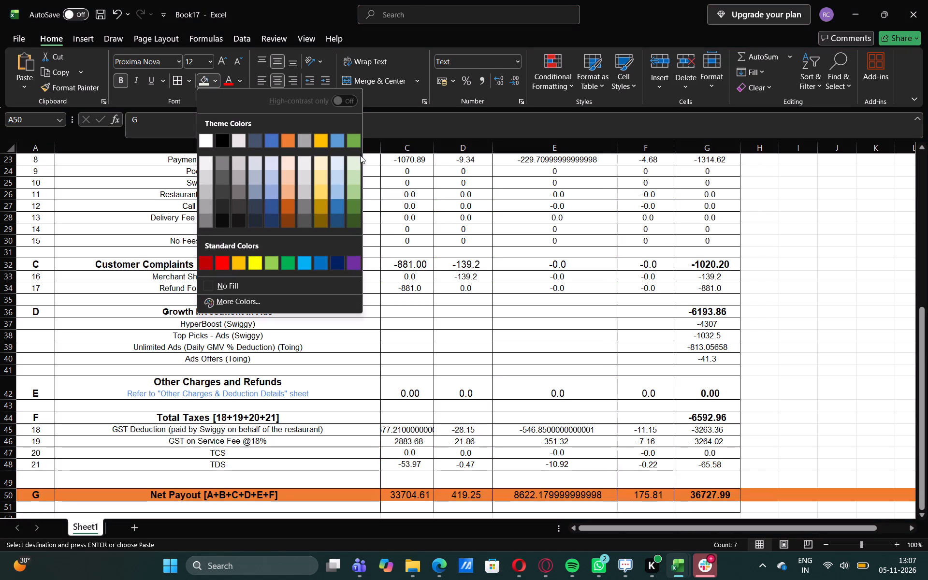
# Fill the Net Payout row 50 with the lightest green theme colour.
pyautogui.click(358, 159)
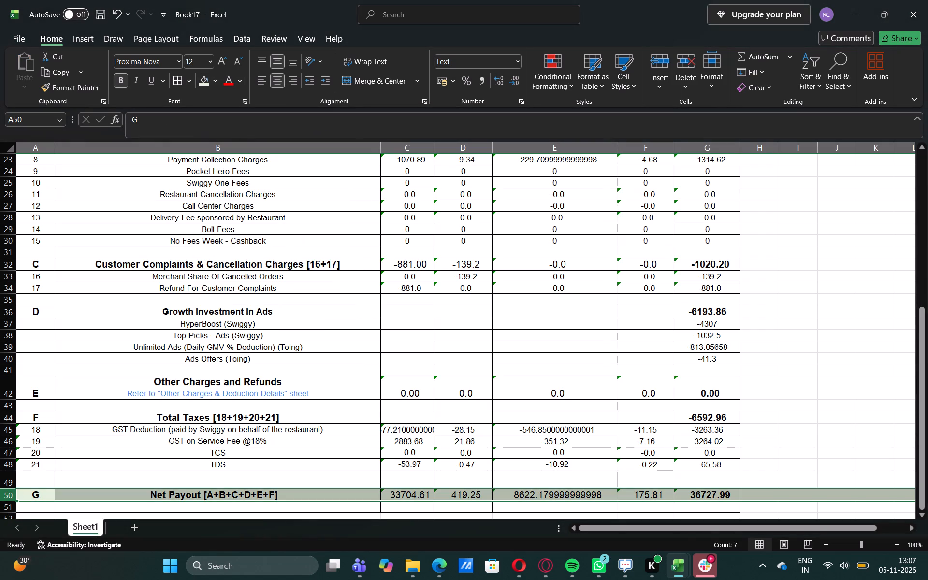
# Copy the Net Payout total 36727.99 from G50 into the summary block's Value cell for NET PAYOUT (C5).
pyautogui.moveTo(924, 322); pyautogui.dragTo(925, 164)
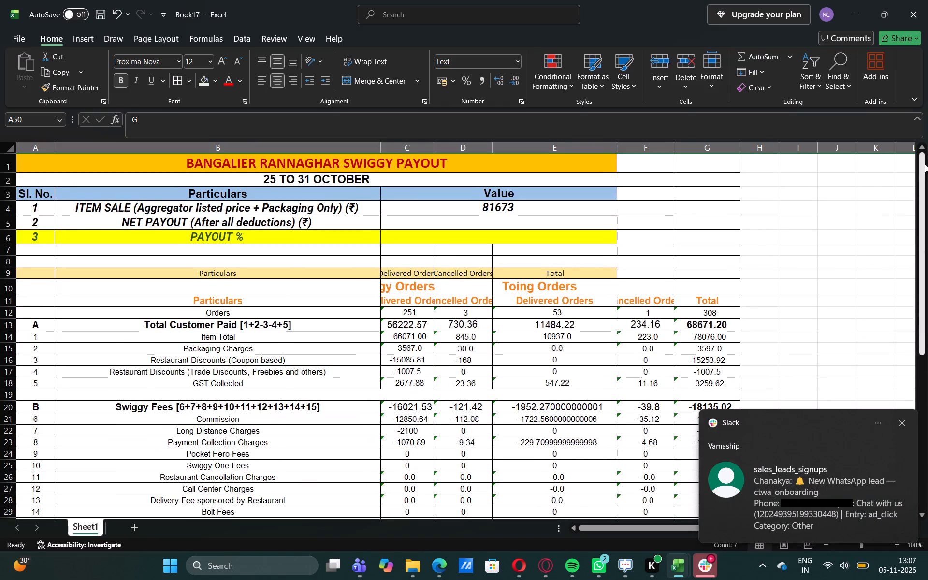
pyautogui.click(521, 222)
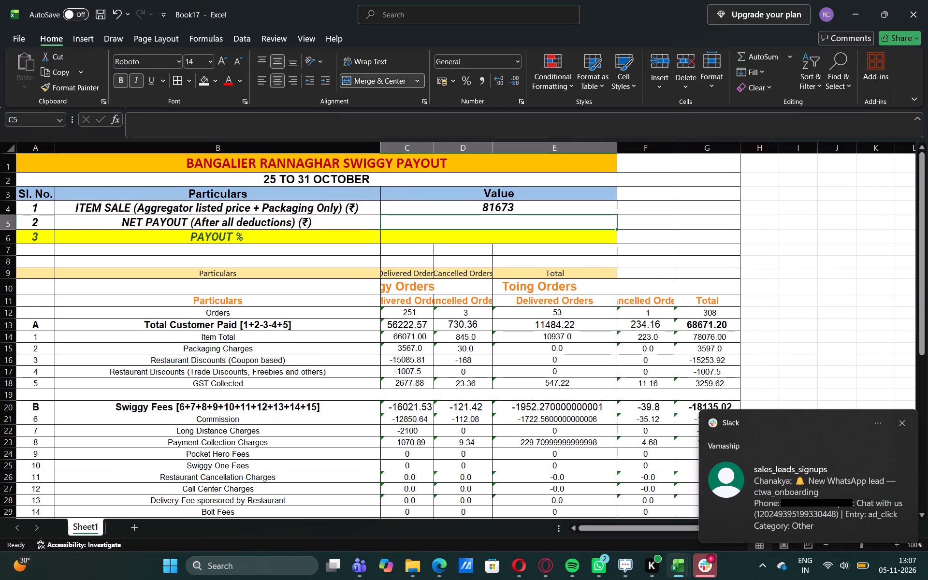
pyautogui.hotkey('ctrl', 'v')
pyautogui.moveTo(925, 244); pyautogui.dragTo(926, 376)
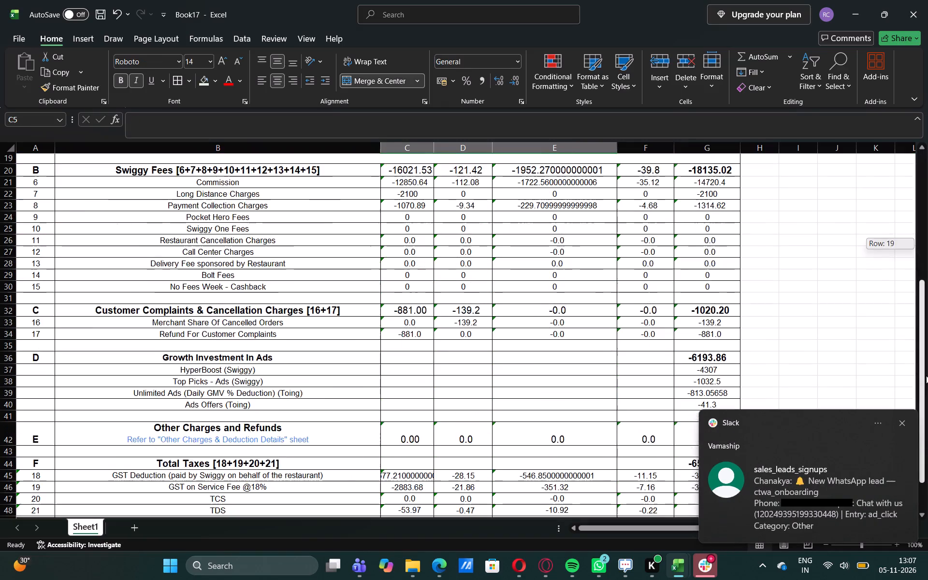
pyautogui.moveTo(926, 376); pyautogui.dragTo(926, 471)
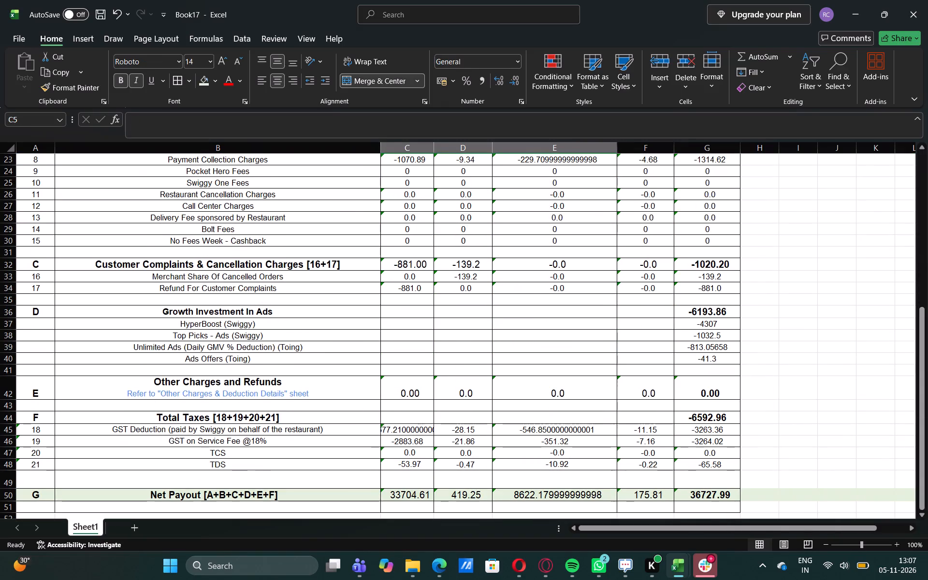
pyautogui.click(708, 499)
pyautogui.hotkey('ctrl', 'c')
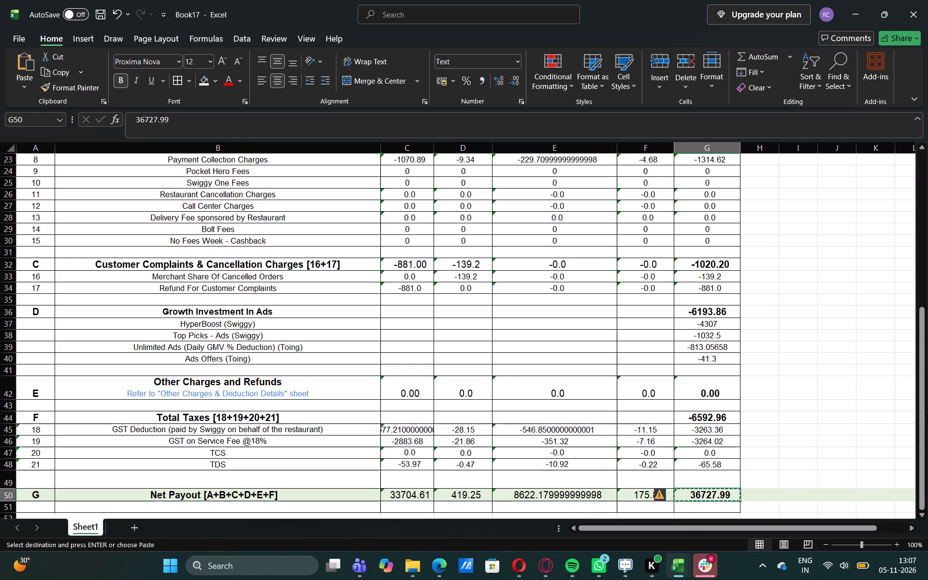
pyautogui.moveTo(924, 420); pyautogui.dragTo(927, 221)
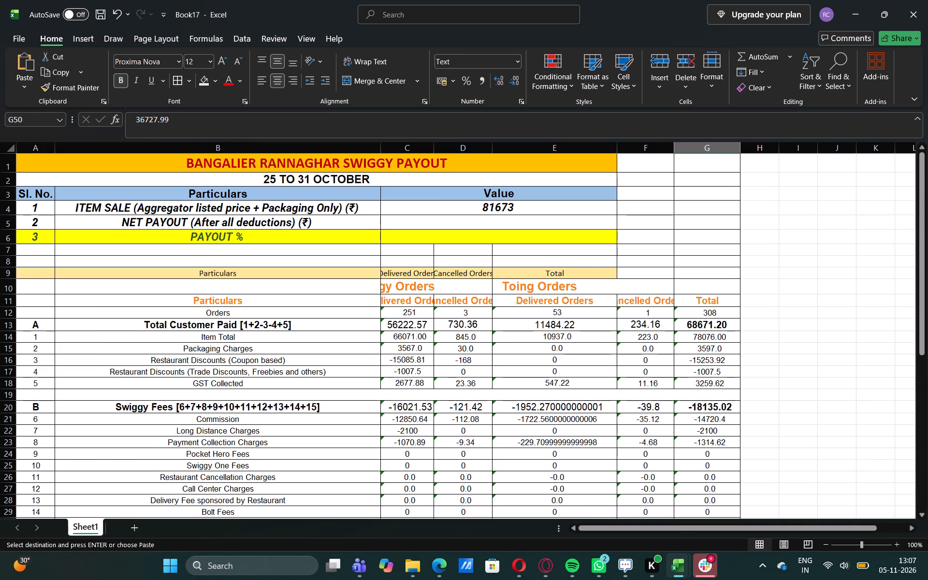
pyautogui.click(515, 219)
pyautogui.hotkey('ctrl', 'v')
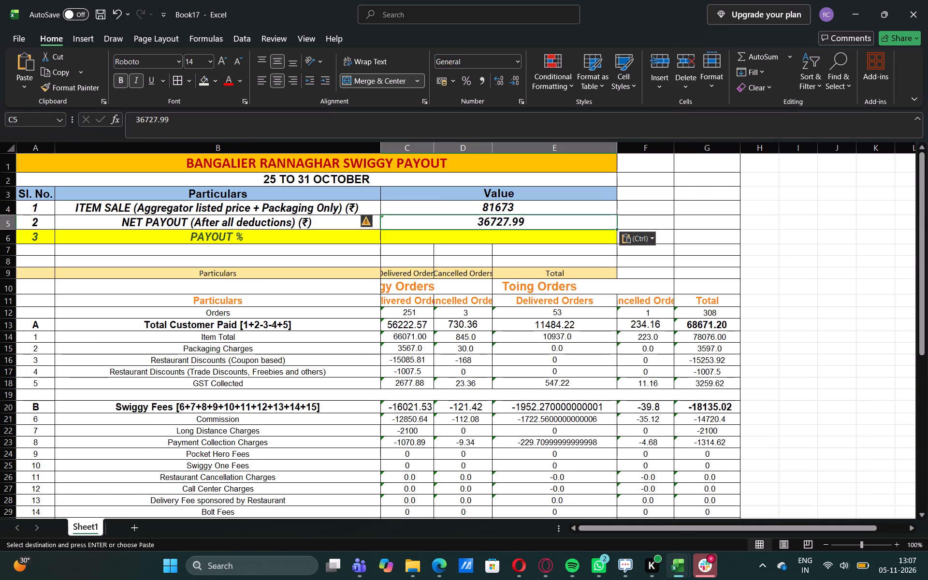
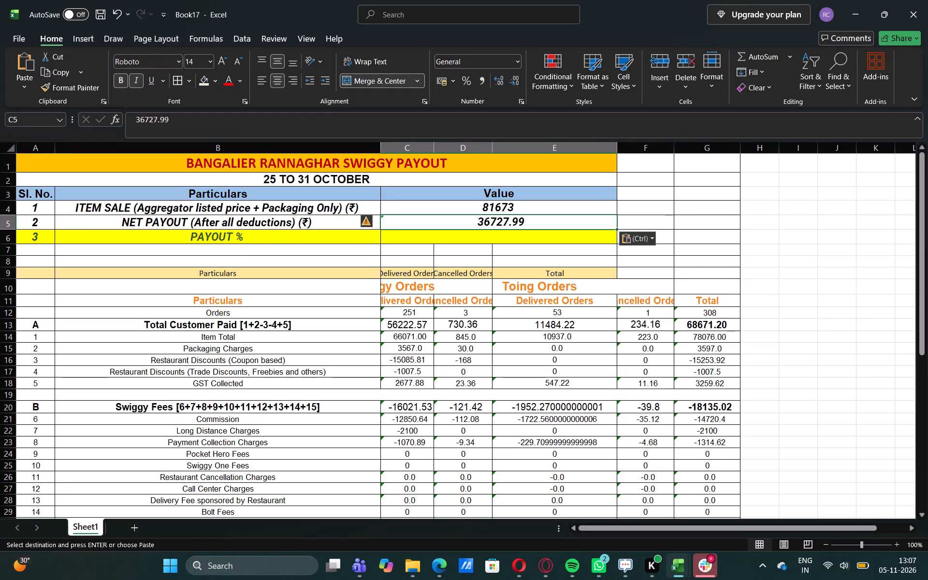
# Enter 45 as the PAYOUT % value in C6 of the summary block.
pyautogui.click(783, 275)
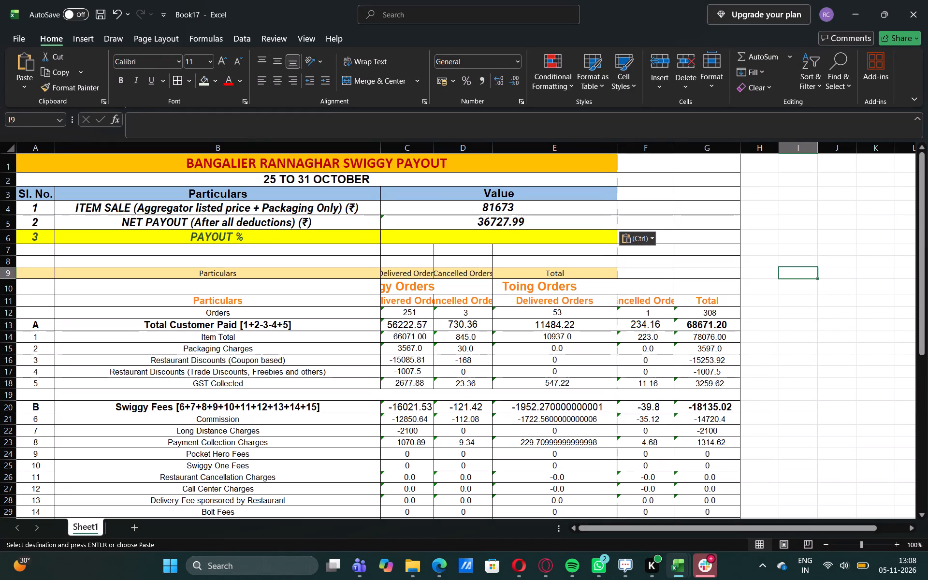
pyautogui.click(545, 240)
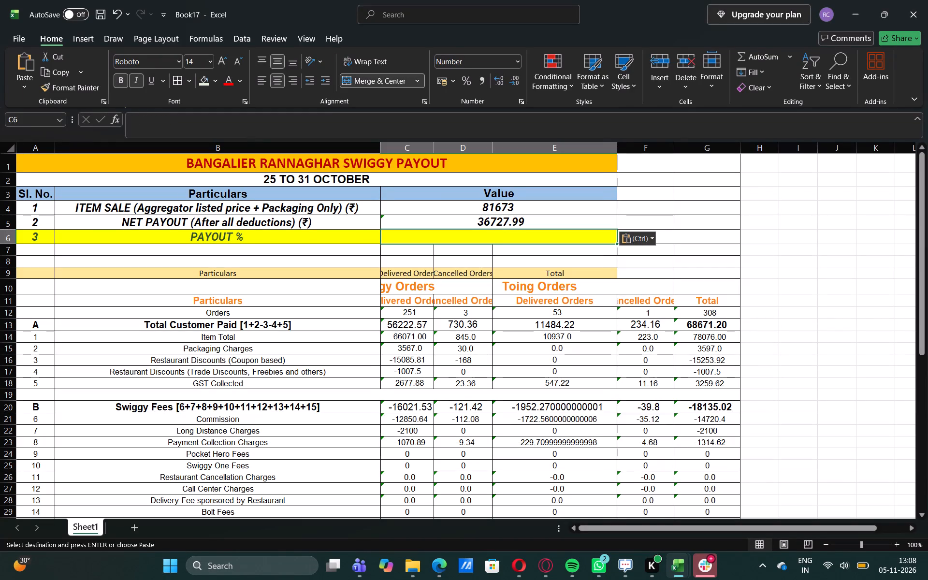
pyautogui.write('45')
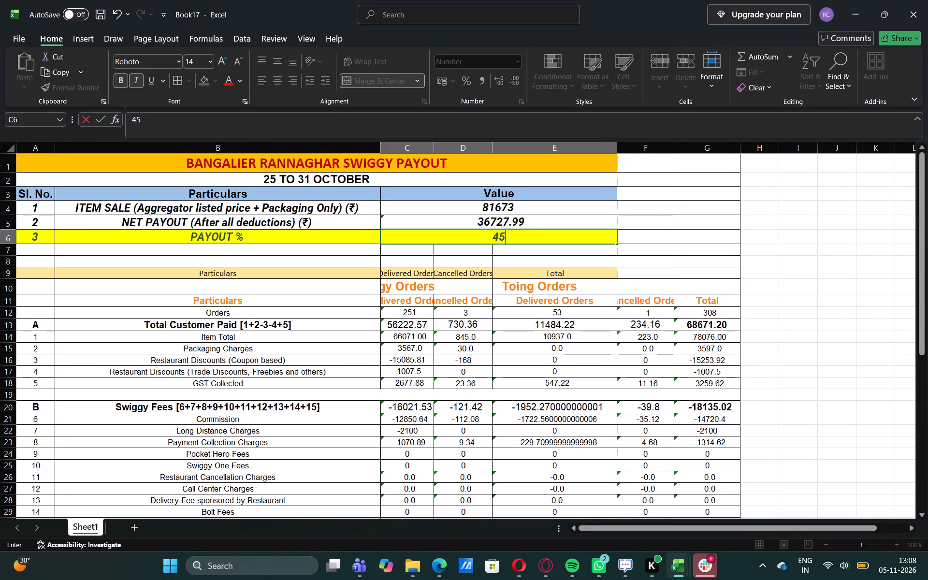
pyautogui.click(762, 263)
# Copy the adjustments tables, rows 10 to 16, from the invoice annexure's Growth Investments sheet into Book17 at A52, below Net Payout.
pyautogui.moveTo(926, 264); pyautogui.dragTo(926, 456)
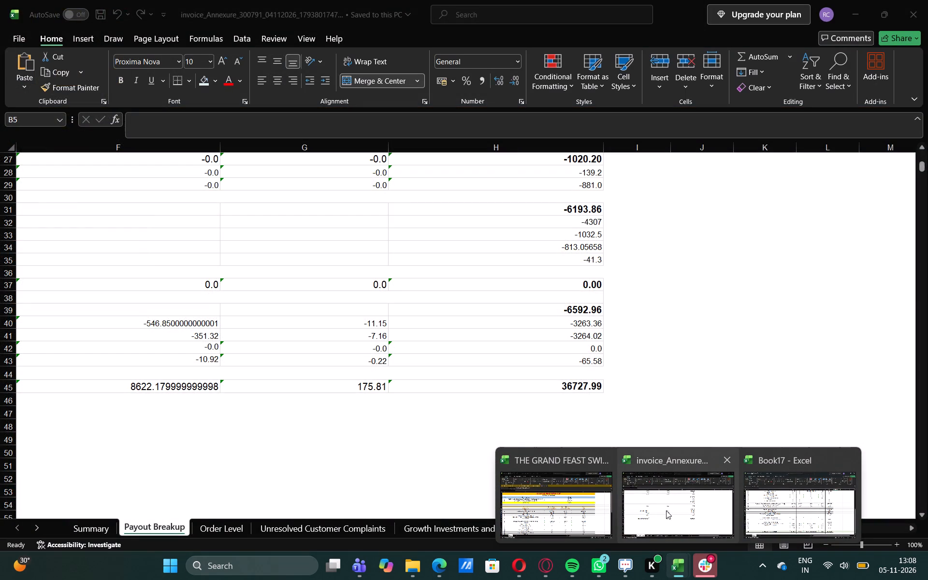
pyautogui.click(666, 510)
pyautogui.click(414, 527)
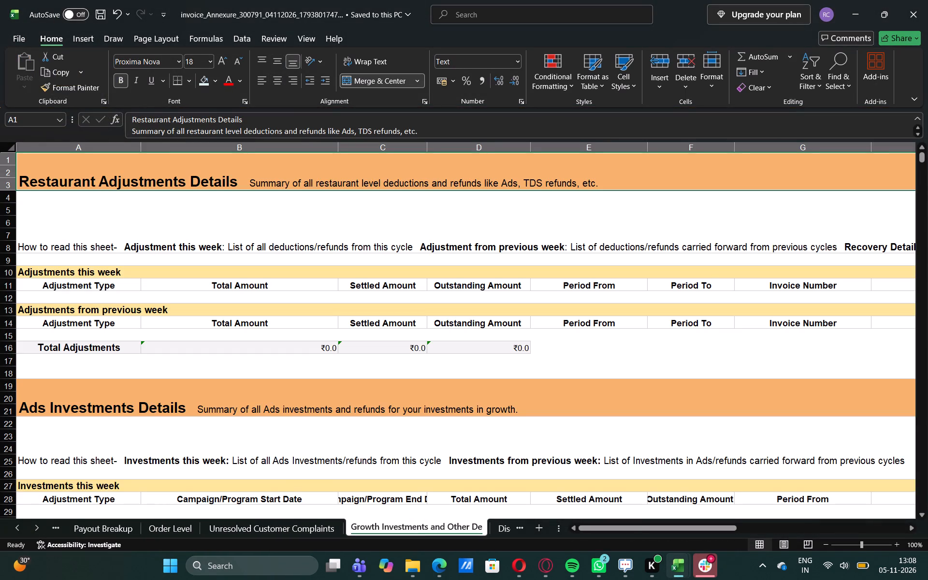
pyautogui.click(23, 274)
pyautogui.moveTo(23, 274); pyautogui.dragTo(33, 348)
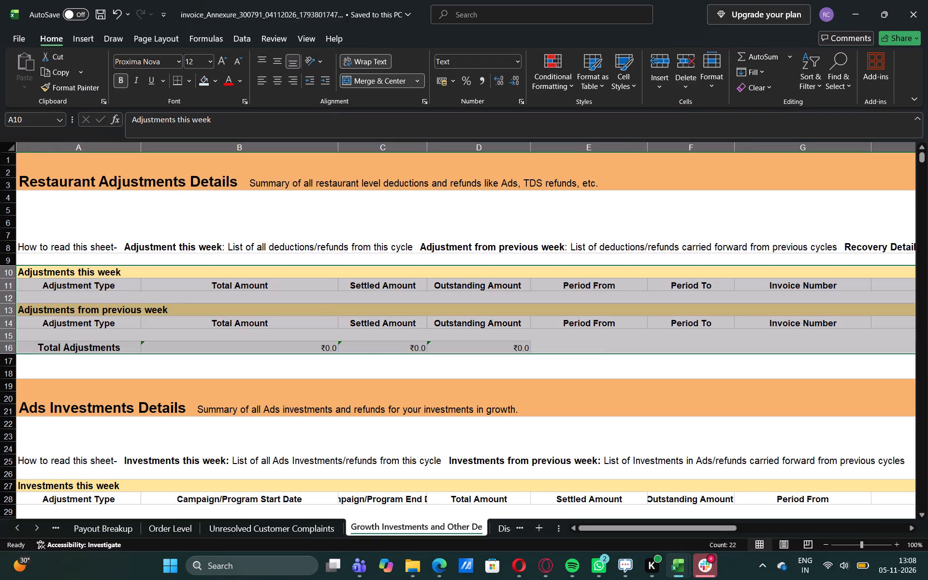
pyautogui.hotkey('ctrl', 'c')
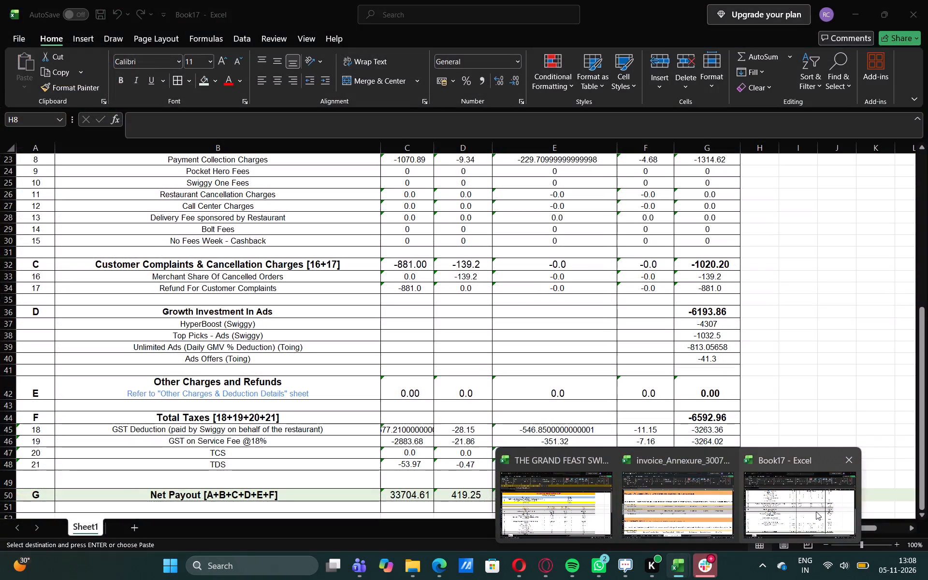
pyautogui.click(816, 511)
pyautogui.click(904, 422)
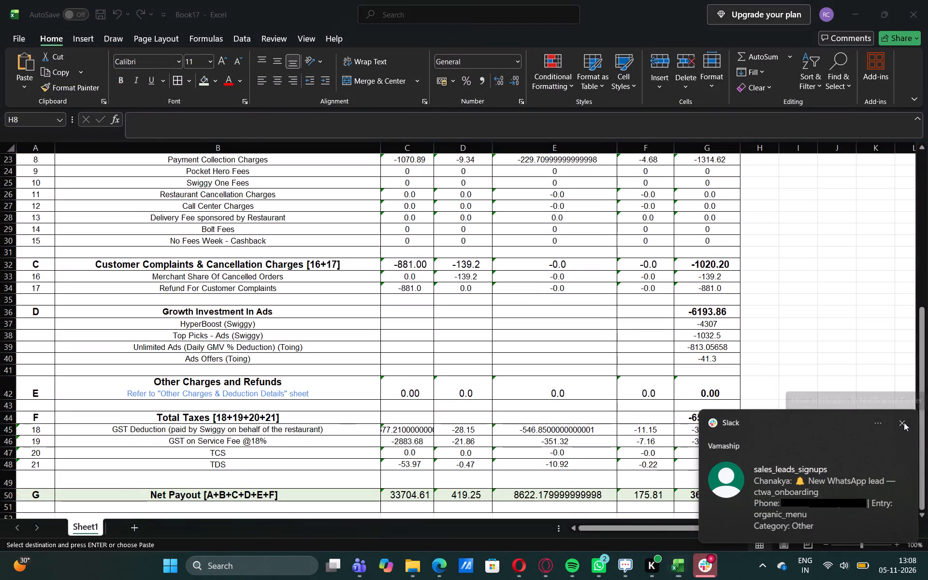
pyautogui.click(922, 511)
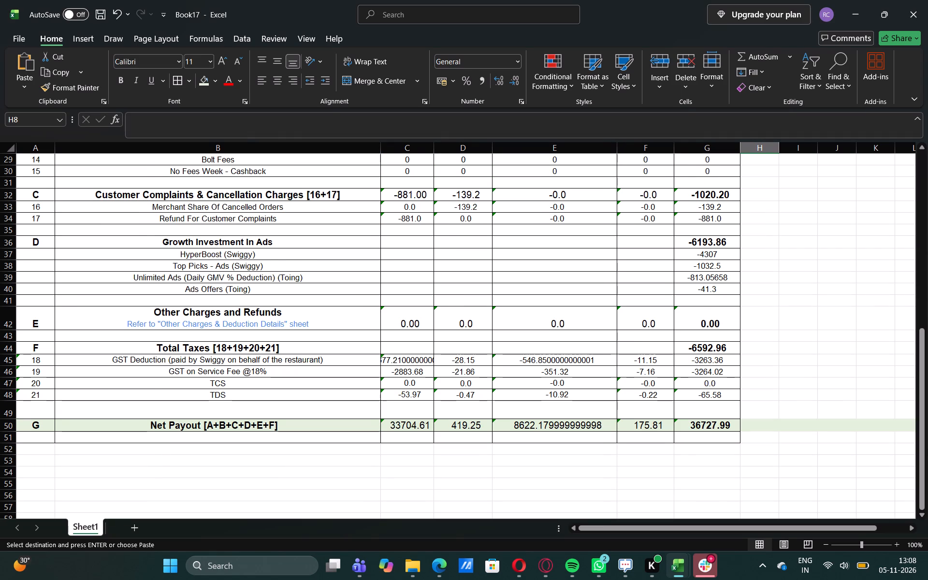
pyautogui.click(36, 449)
pyautogui.hotkey('ctrl', 'v')
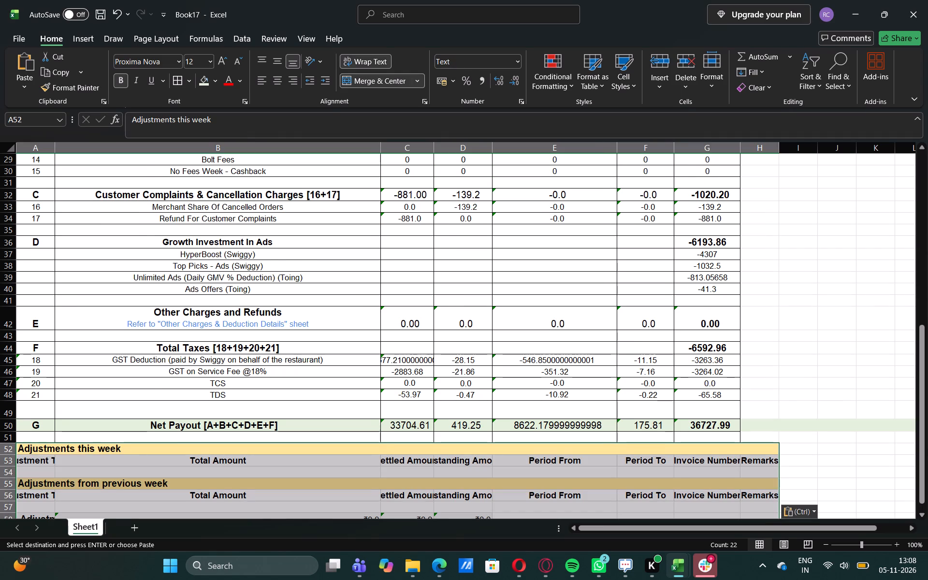
pyautogui.click(755, 420)
# Save the workbook in Documents as BANGALIER RANNAGHAR SWIGGY PAYOUT FOR 25 TO 31 OCT.
pyautogui.moveTo(920, 440); pyautogui.dragTo(927, 157)
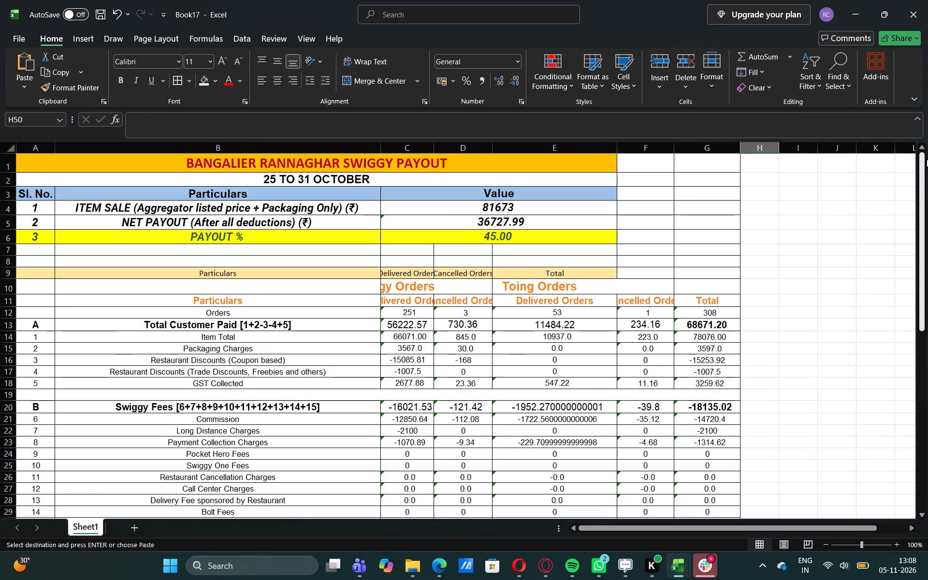
pyautogui.moveTo(920, 167); pyautogui.dragTo(919, 179)
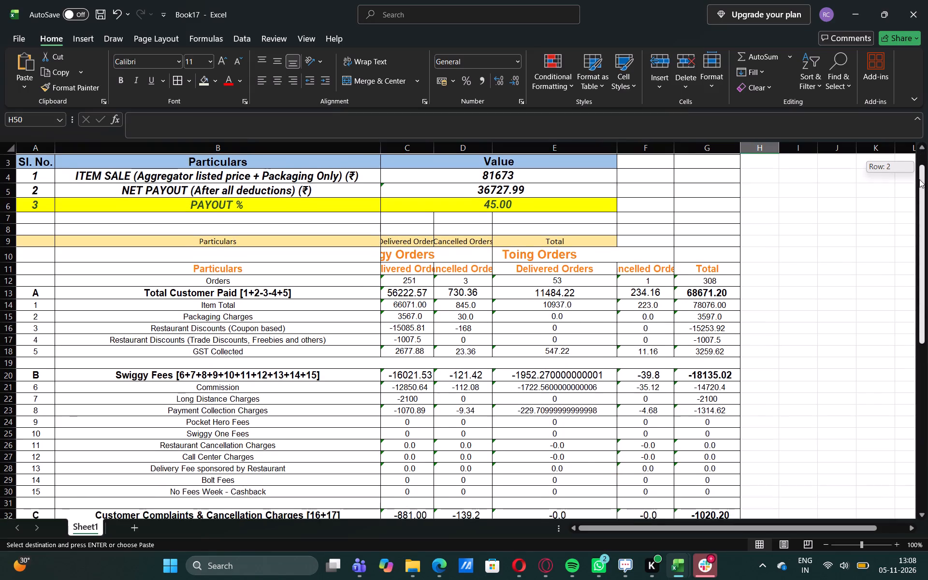
pyautogui.moveTo(919, 179); pyautogui.dragTo(921, 322)
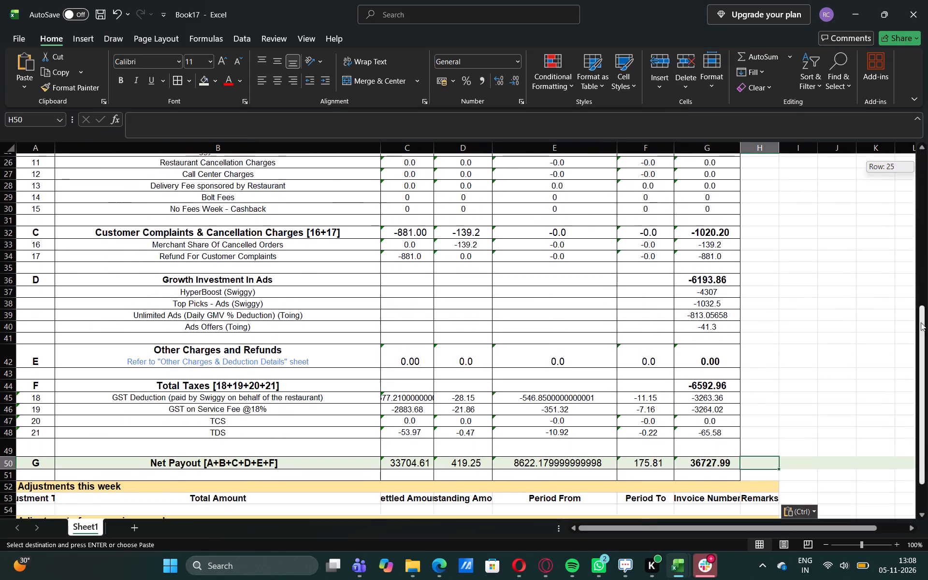
pyautogui.moveTo(921, 322); pyautogui.dragTo(924, 90)
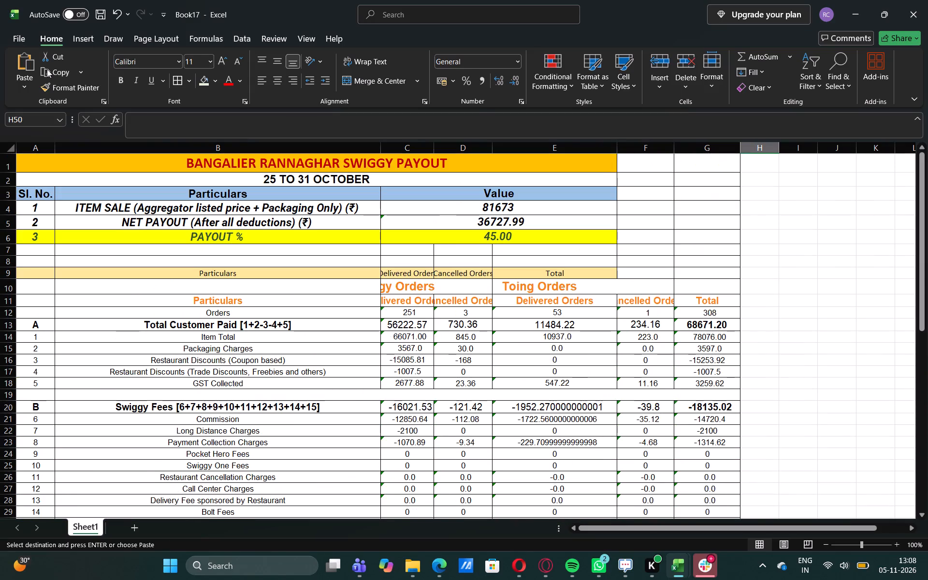
pyautogui.click(13, 34)
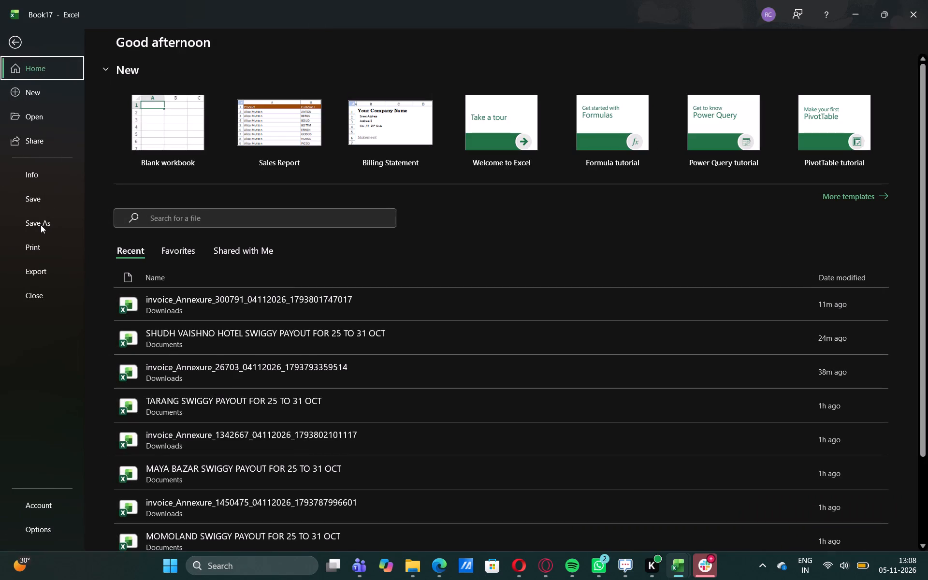
pyautogui.click(41, 225)
pyautogui.click(149, 326)
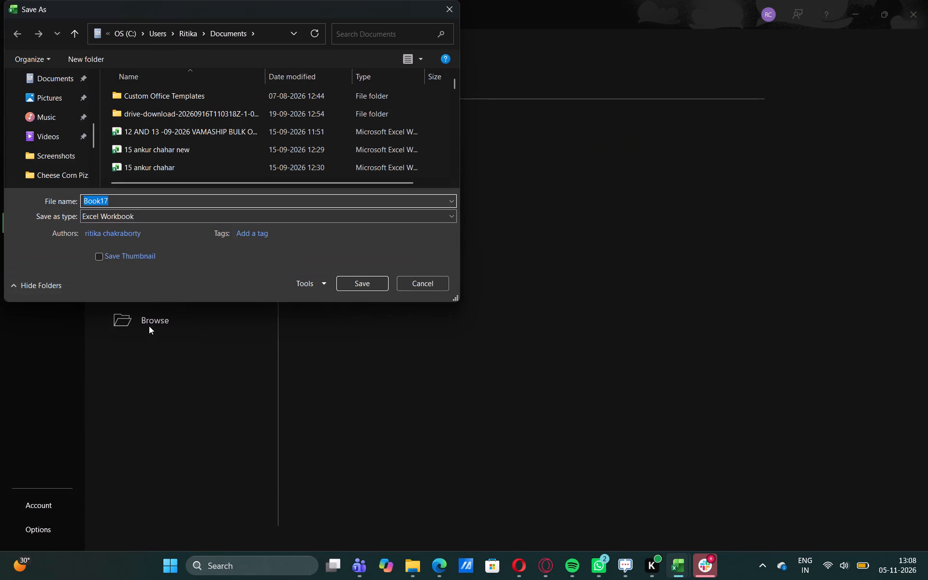
pyautogui.press('BackSpace')
pyautogui.write('BANGALIER RANNAGHAR SWIGGY O')
pyautogui.press('BackSpace')
pyautogui.write('PAYOUT FORF')
pyautogui.press('BackSpace')
pyautogui.press('space')
pyautogui.write('25 TO 31 OCT')
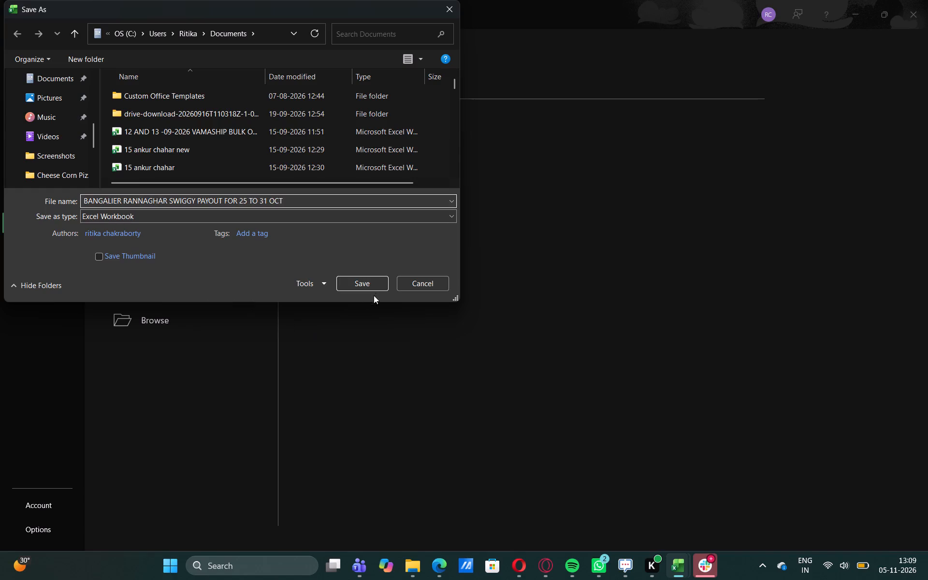
pyautogui.click(369, 283)
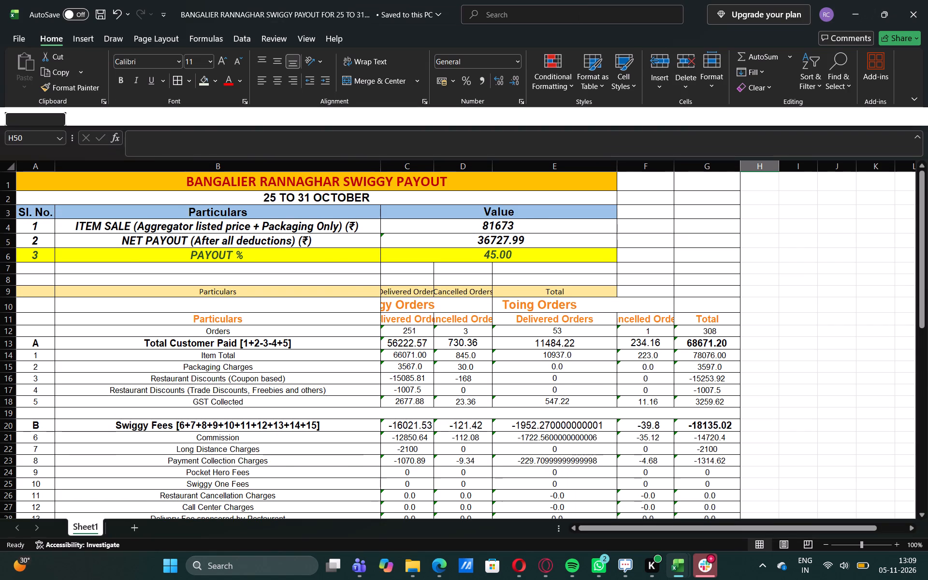
# Minimize the open workbook windows to get back to the Downloads folder.
pyautogui.click(844, 8)
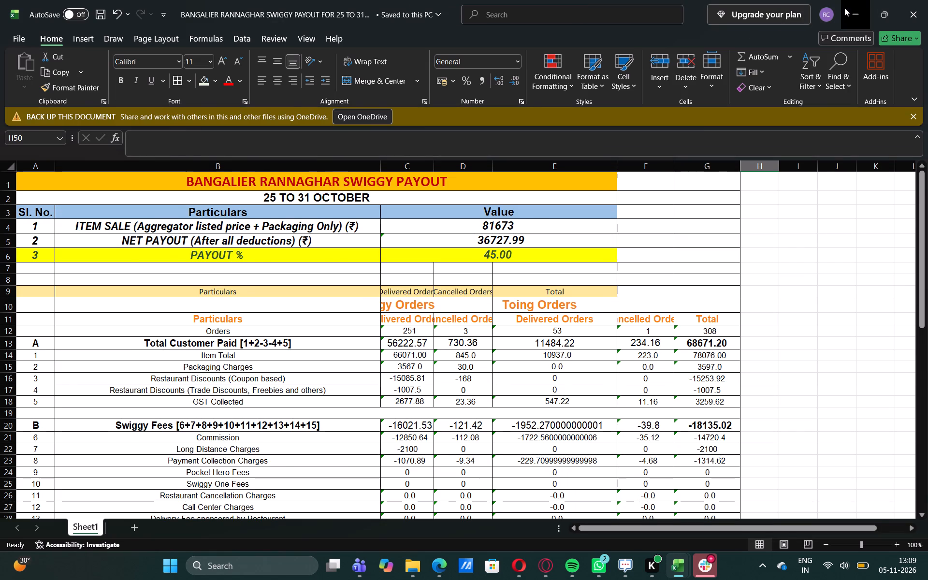
pyautogui.click(844, 8)
pyautogui.click(844, 8)
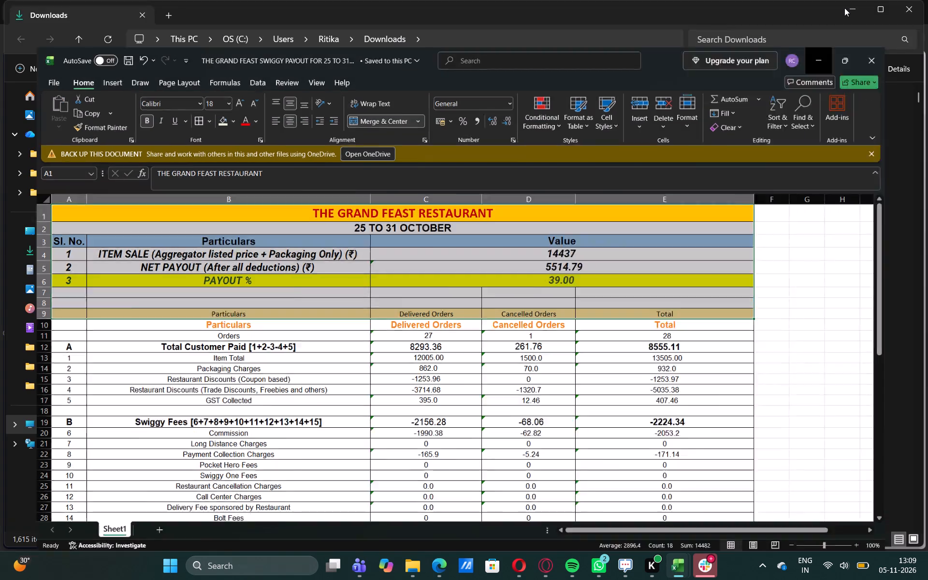
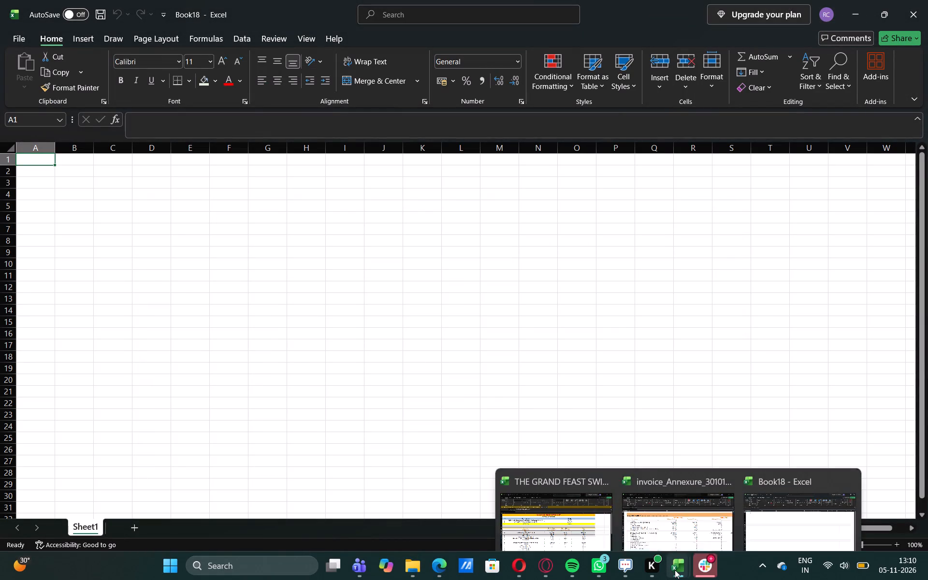
# Copy the summary and header block, rows 1 to 9, from THE GRAND FEAST SWIGGY PAYOUT workbook into Book18 at A1.
pyautogui.click(568, 507)
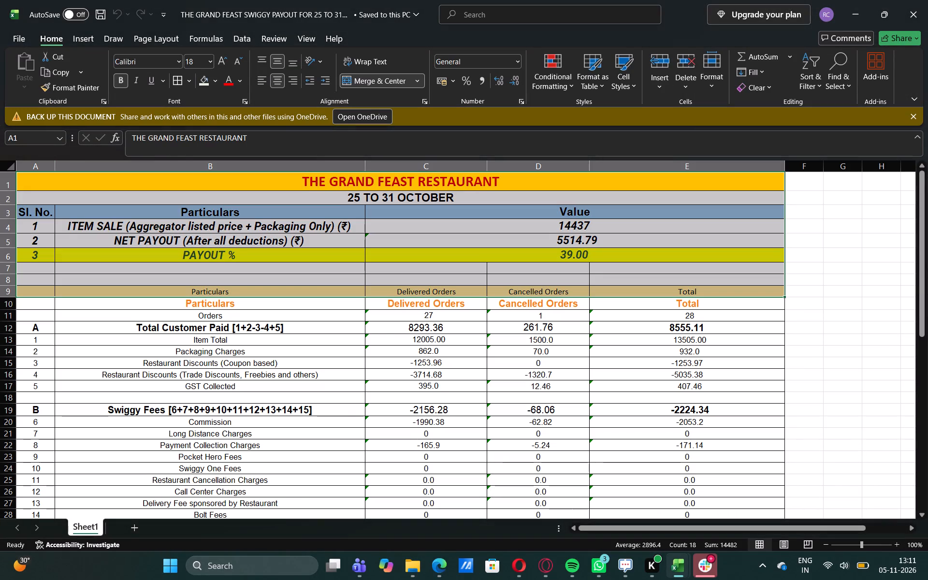
pyautogui.click(34, 179)
pyautogui.moveTo(34, 179); pyautogui.dragTo(51, 289)
pyautogui.hotkey('ctrl', 'c')
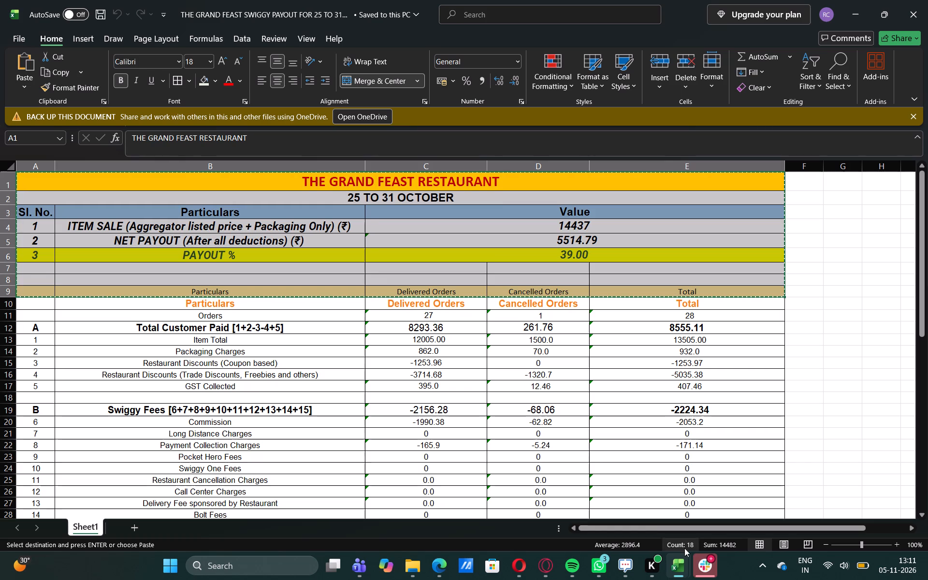
pyautogui.click(795, 513)
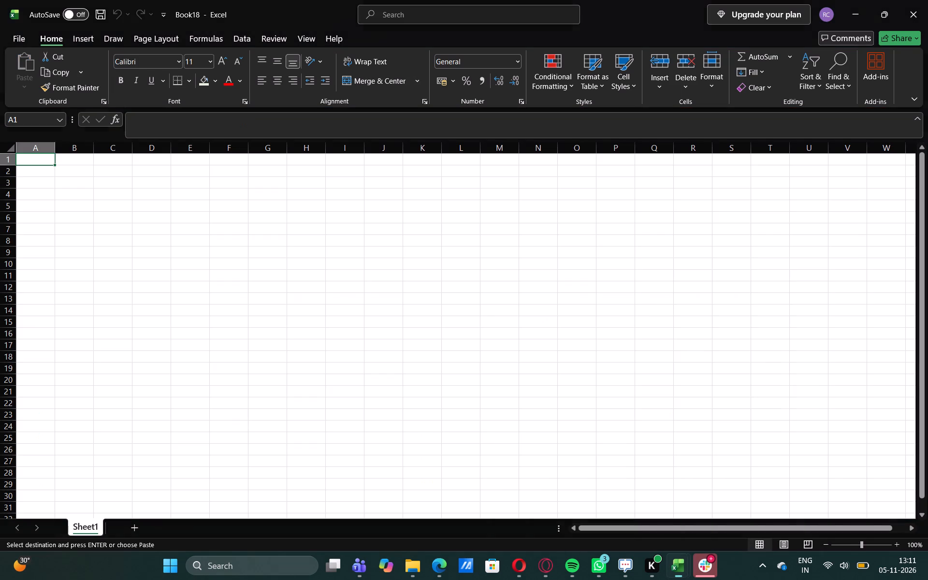
pyautogui.hotkey('ctrl', 'v')
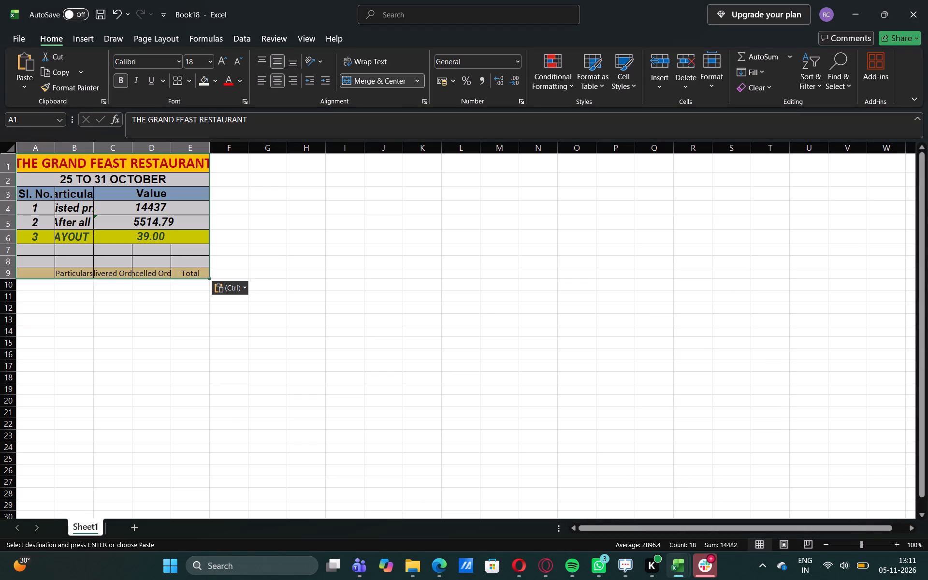
# Widen columns E and B of Book18 so the ITEM SALE and NET PAYOUT labels in Particulars fit fully.
pyautogui.click(210, 199)
pyautogui.click(219, 177)
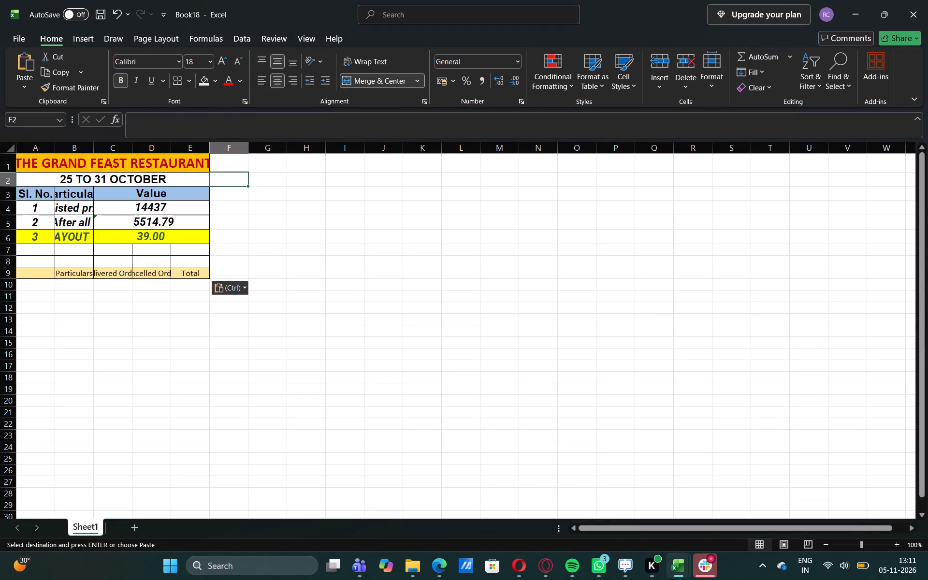
pyautogui.moveTo(208, 147); pyautogui.dragTo(612, 180)
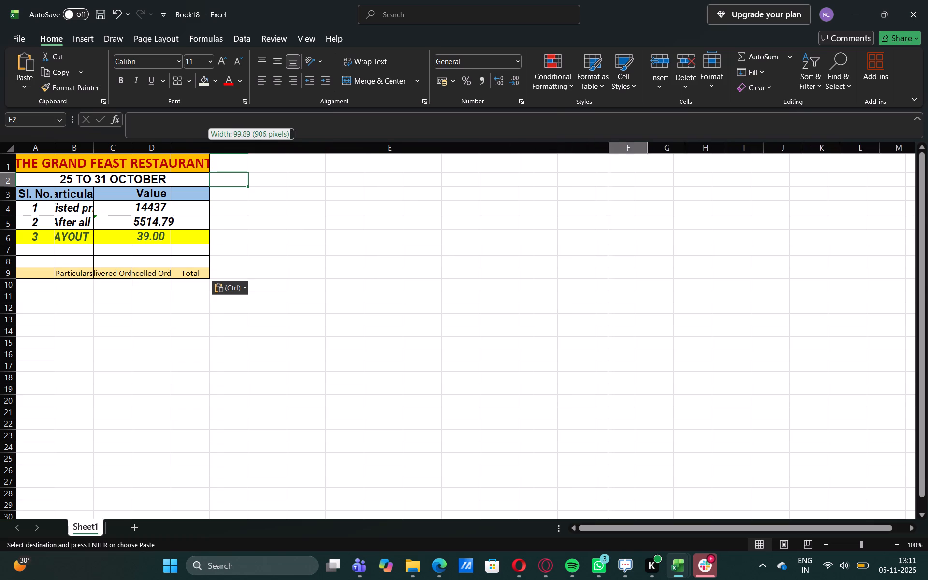
pyautogui.moveTo(612, 180); pyautogui.dragTo(635, 190)
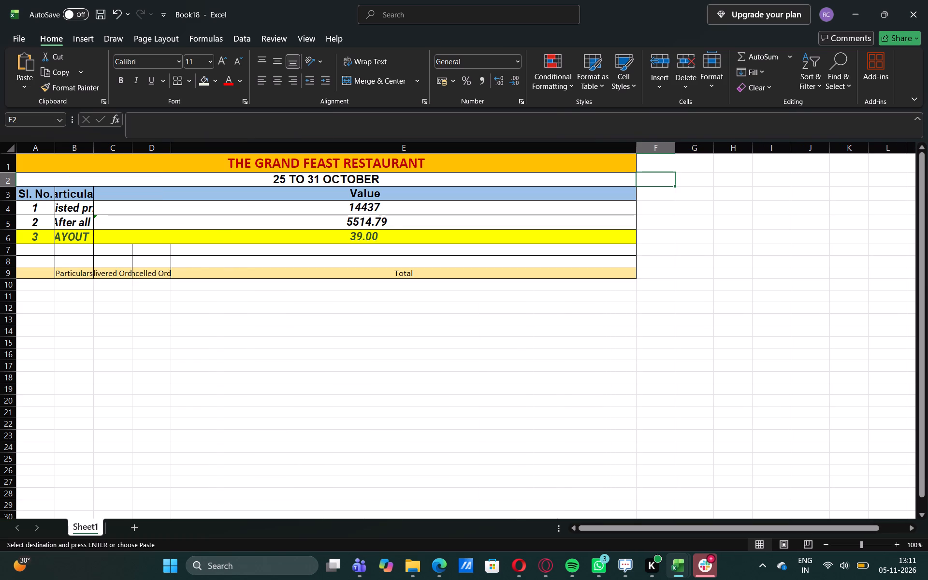
pyautogui.moveTo(94, 148); pyautogui.dragTo(235, 148)
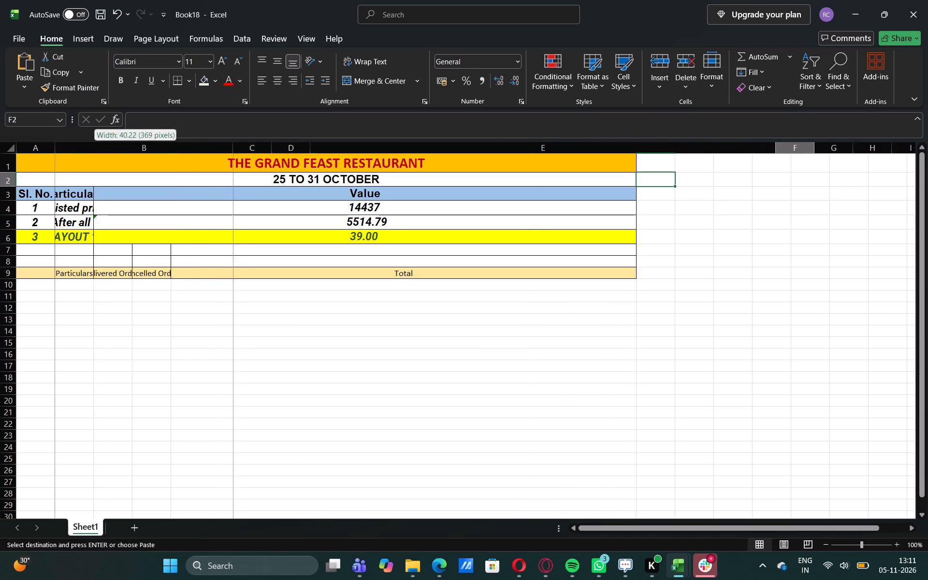
pyautogui.moveTo(235, 148); pyautogui.dragTo(262, 152)
pyautogui.moveTo(262, 148); pyautogui.dragTo(323, 154)
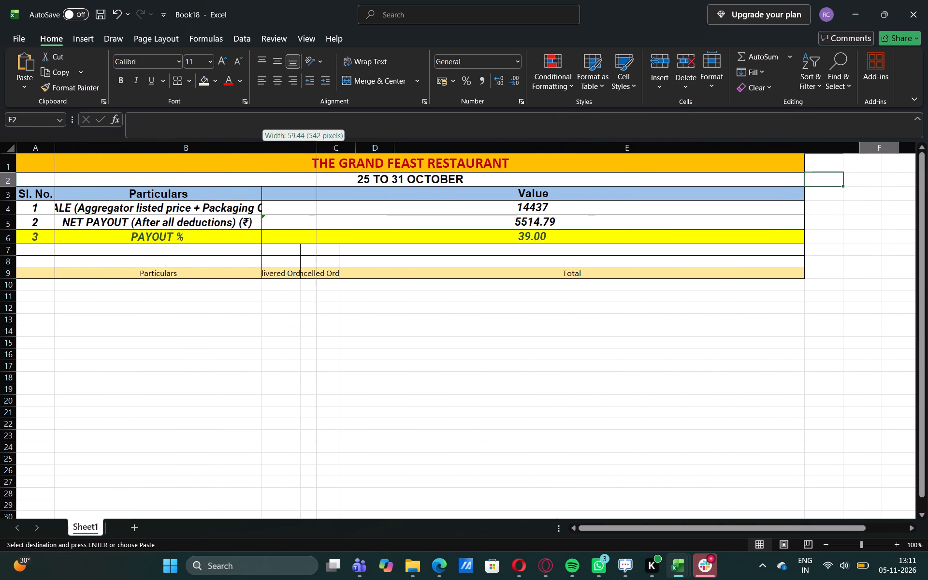
pyautogui.moveTo(323, 154); pyautogui.dragTo(328, 154)
pyautogui.moveTo(326, 147); pyautogui.dragTo(346, 150)
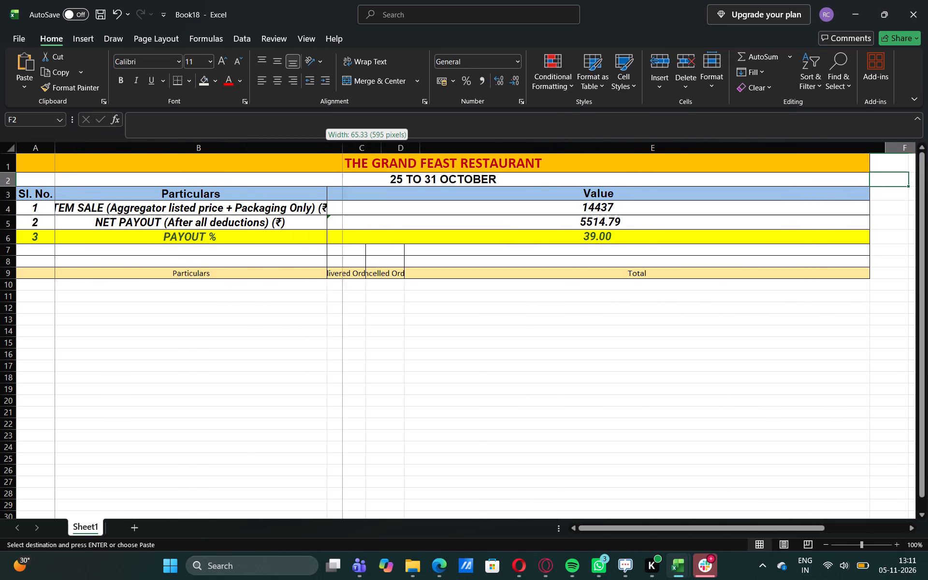
pyautogui.moveTo(346, 150); pyautogui.dragTo(366, 152)
# Replace the title in A1 with KOLKATA 99 SWIGGY PAYOUT.
pyautogui.click(369, 166)
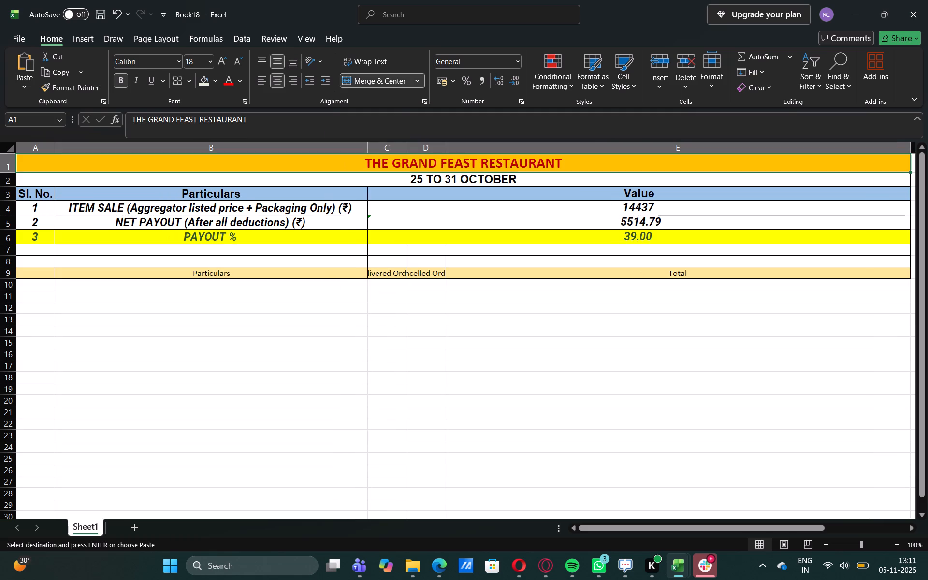
pyautogui.press('BackSpace')
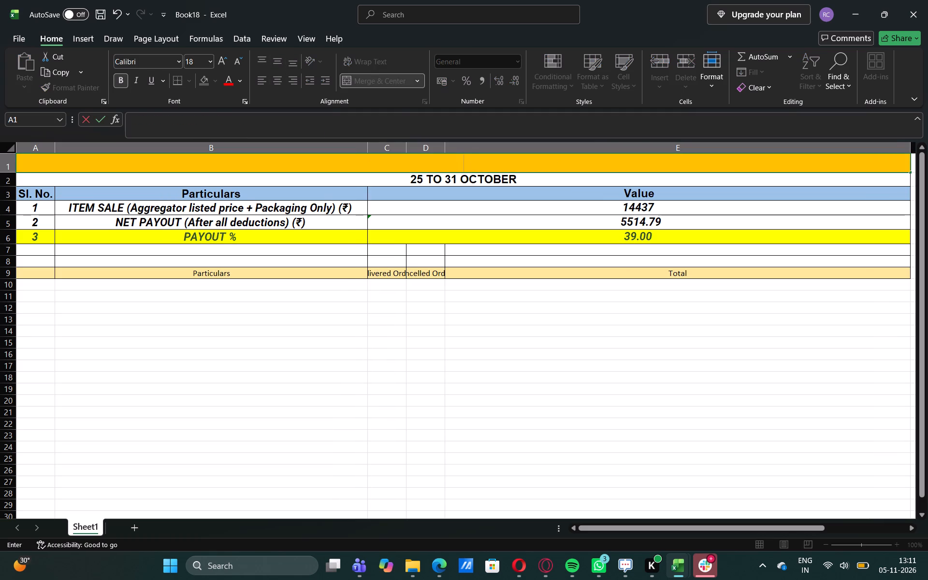
pyautogui.write('KOLKATA 99 SWIGGY PAYOUT')
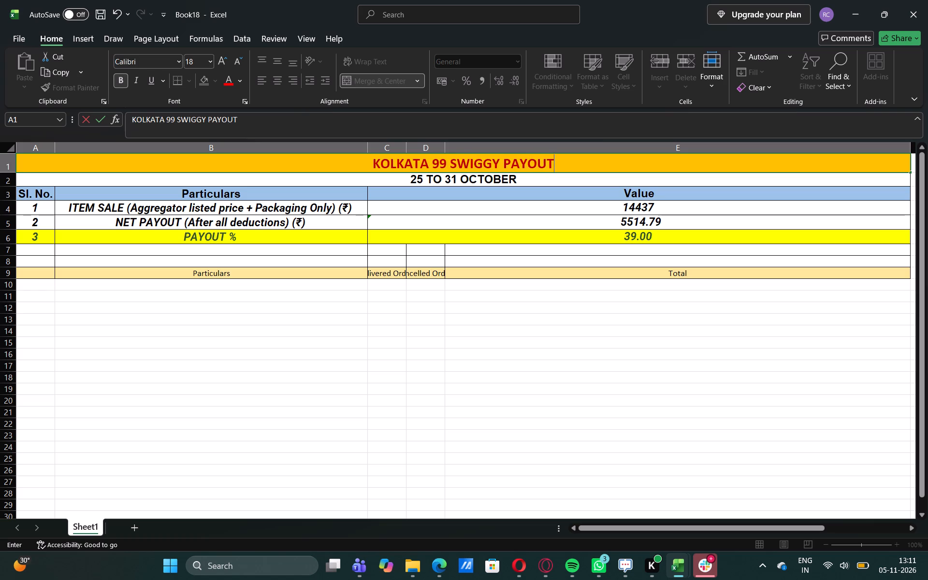
pyautogui.click(168, 316)
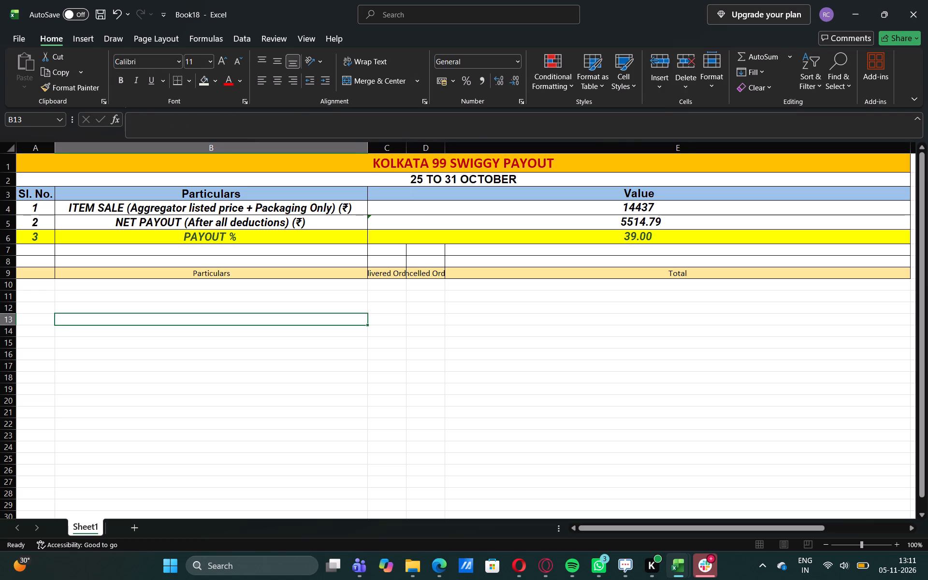
# Widen column C slightly for the Delivered Orders heading.
pyautogui.moveTo(405, 145); pyautogui.dragTo(418, 146)
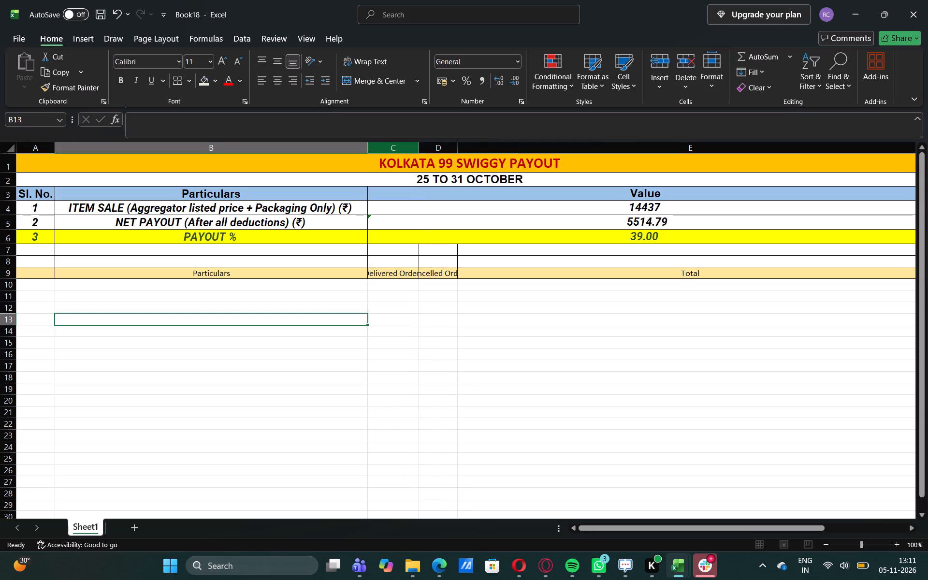
# Copy the Payout Breakup table, B5 to H47, from the Kolkata@99 invoice annexure into Book18 at A10.
pyautogui.click(35, 284)
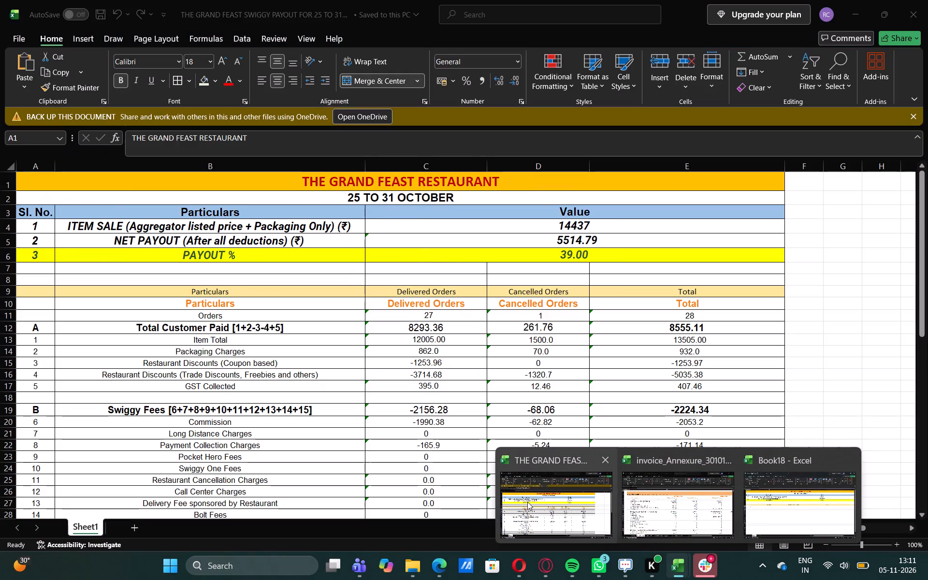
pyautogui.click(654, 499)
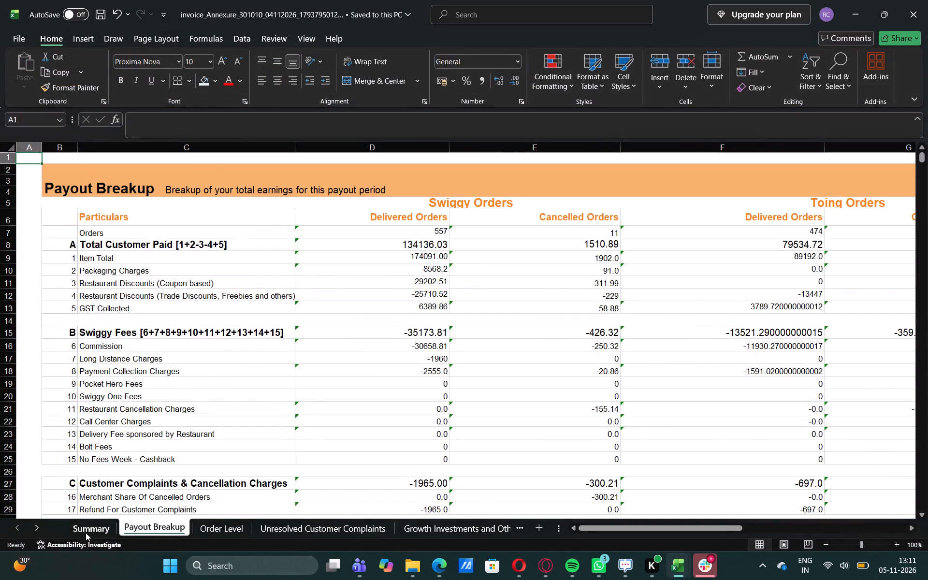
pyautogui.click(106, 521)
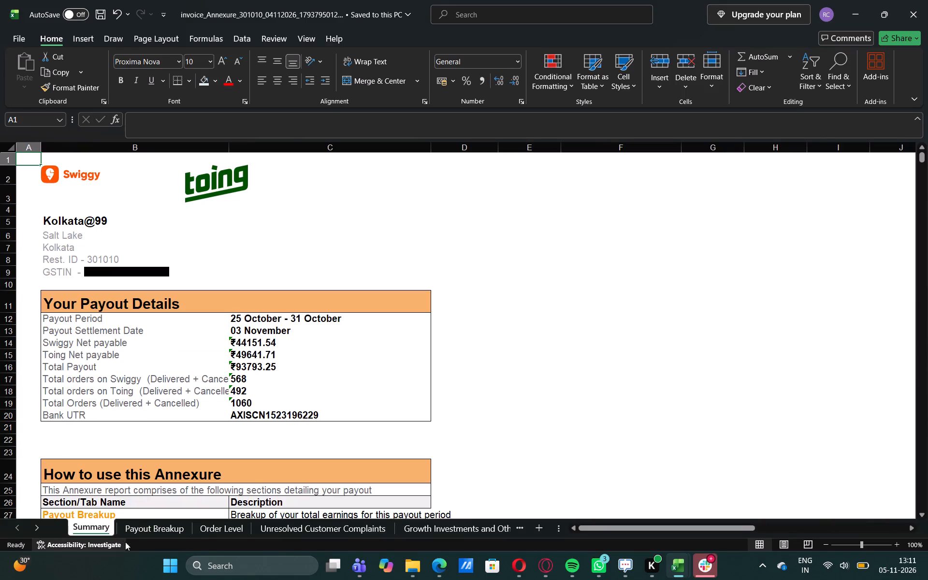
pyautogui.click(137, 532)
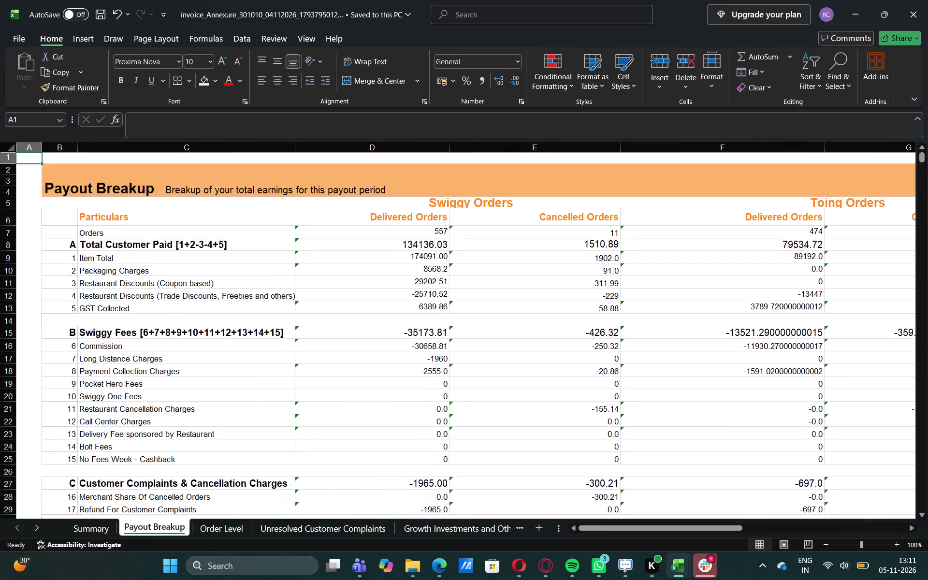
pyautogui.click(60, 205)
pyautogui.moveTo(60, 205); pyautogui.dragTo(93, 353)
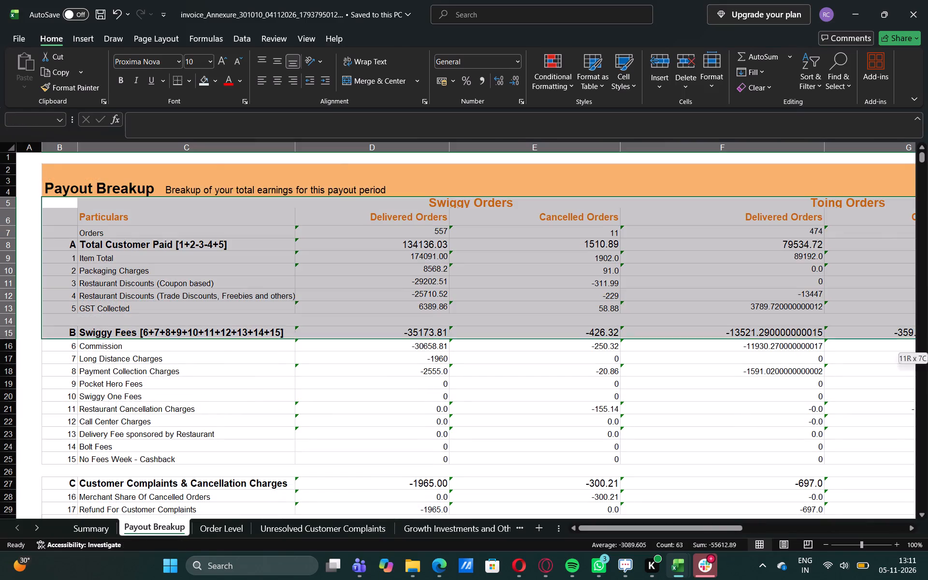
pyautogui.moveTo(93, 353); pyautogui.dragTo(630, 491)
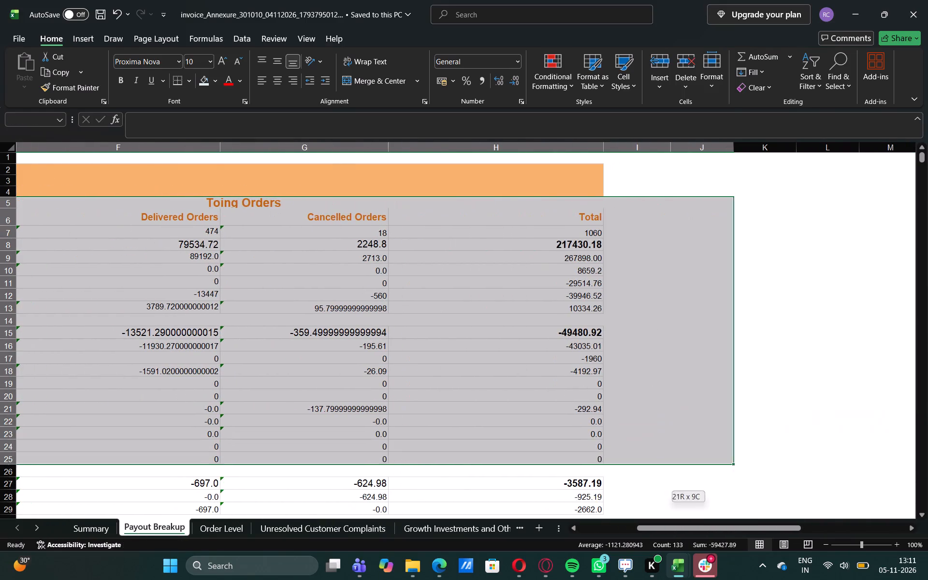
pyautogui.moveTo(630, 491); pyautogui.dragTo(528, 535)
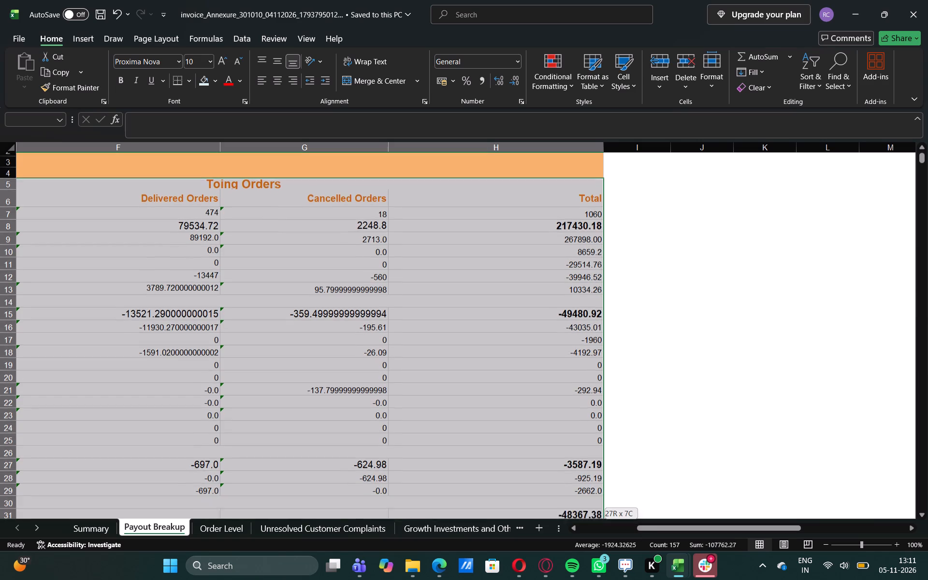
pyautogui.moveTo(528, 535); pyautogui.dragTo(525, 324)
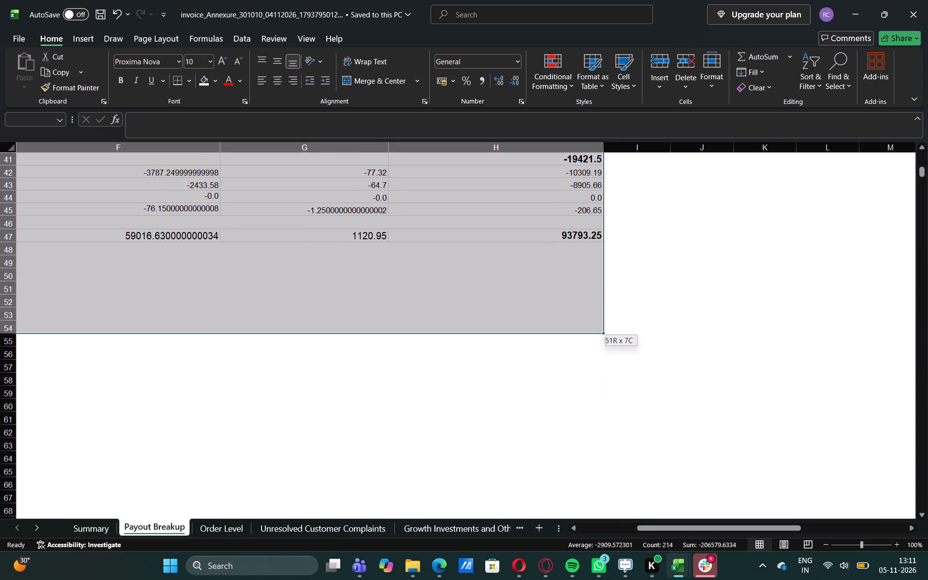
pyautogui.moveTo(525, 324); pyautogui.dragTo(533, 237)
pyautogui.hotkey('ctrl', 'c')
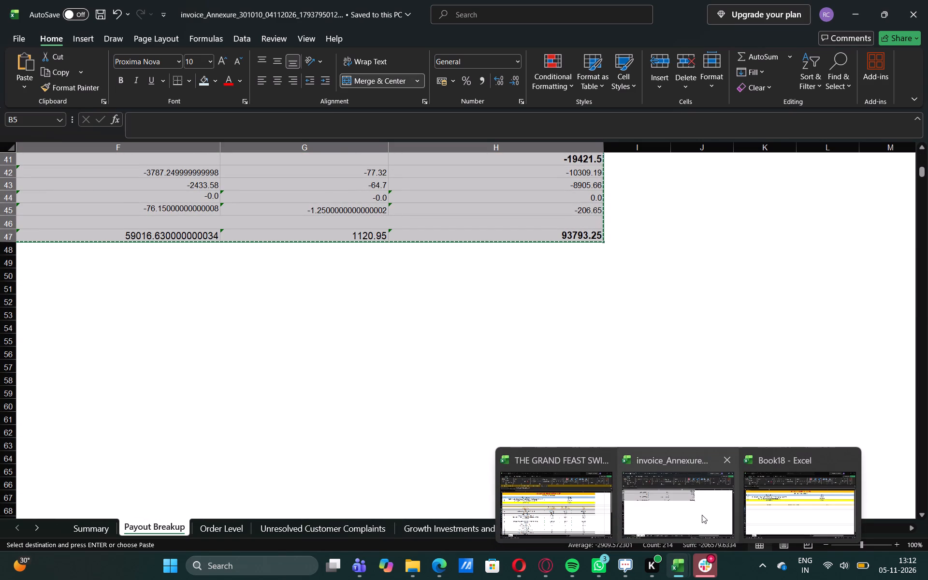
pyautogui.click(773, 506)
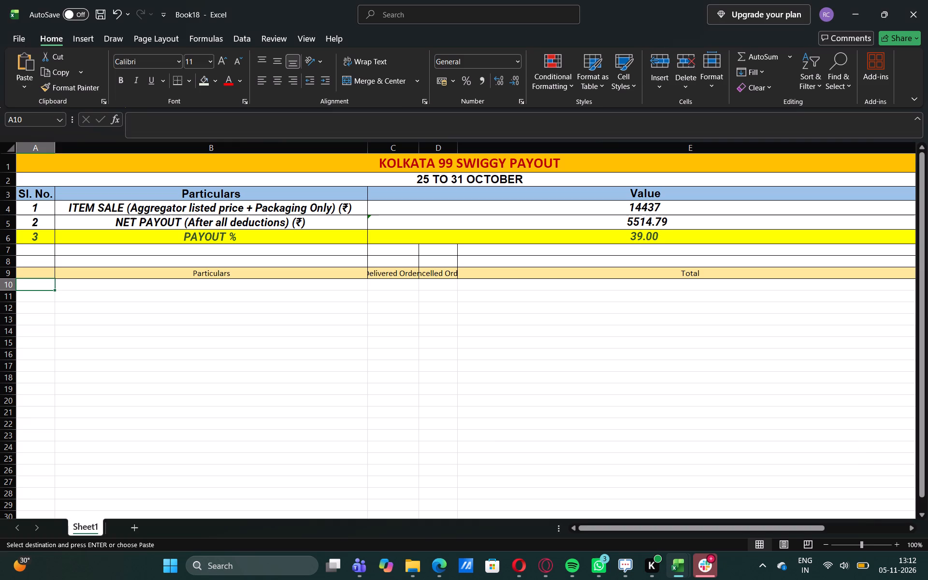
pyautogui.hotkey('ctrl', 'v')
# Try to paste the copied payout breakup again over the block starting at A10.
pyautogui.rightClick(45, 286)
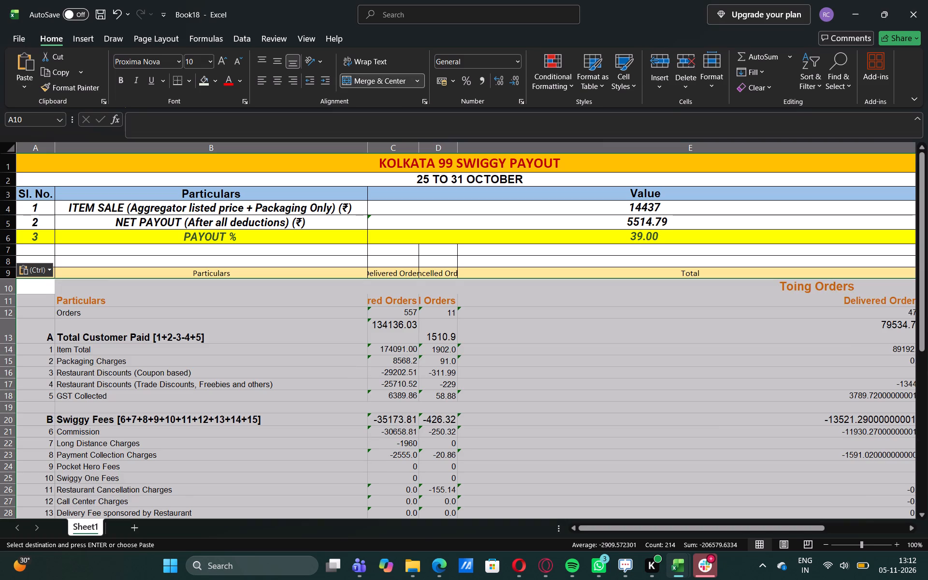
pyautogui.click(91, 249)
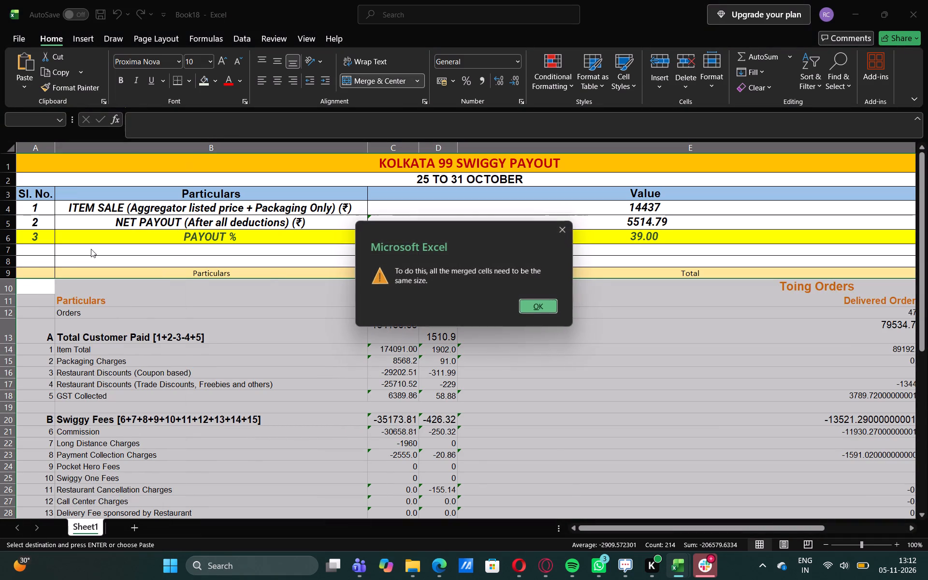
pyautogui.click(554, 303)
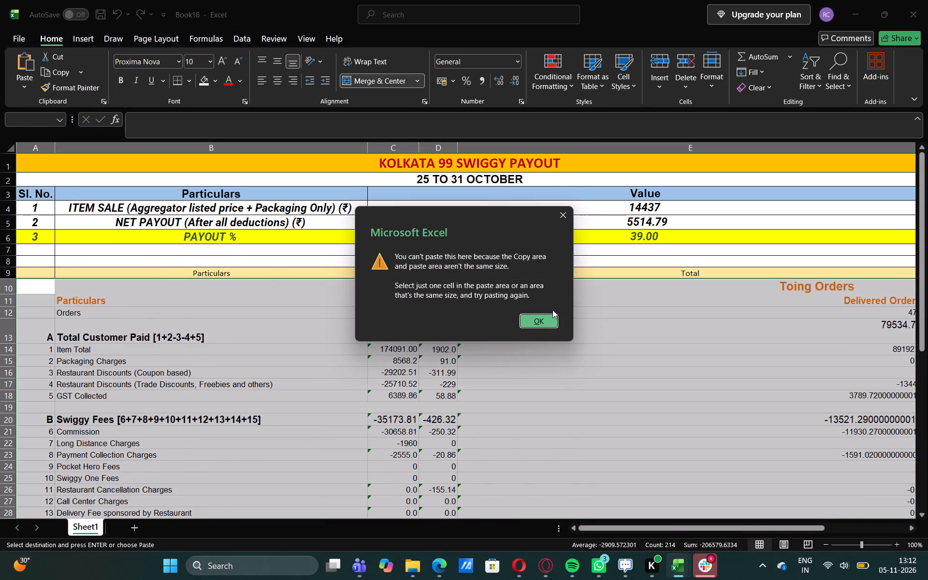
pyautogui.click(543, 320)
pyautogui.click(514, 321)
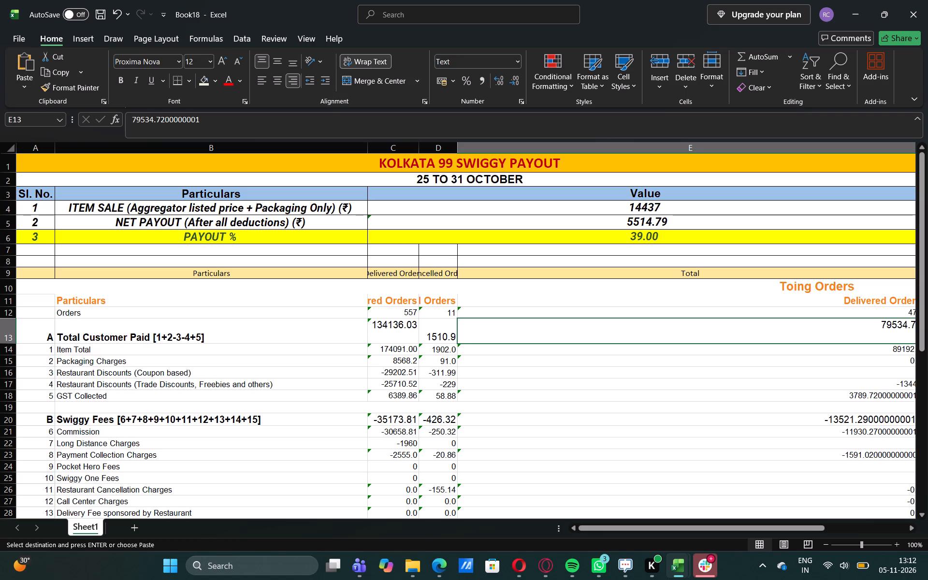
# Widen columns C and D to fit the row 9 order headings and narrow column E to a width of about 20.
pyautogui.moveTo(418, 147); pyautogui.dragTo(427, 148)
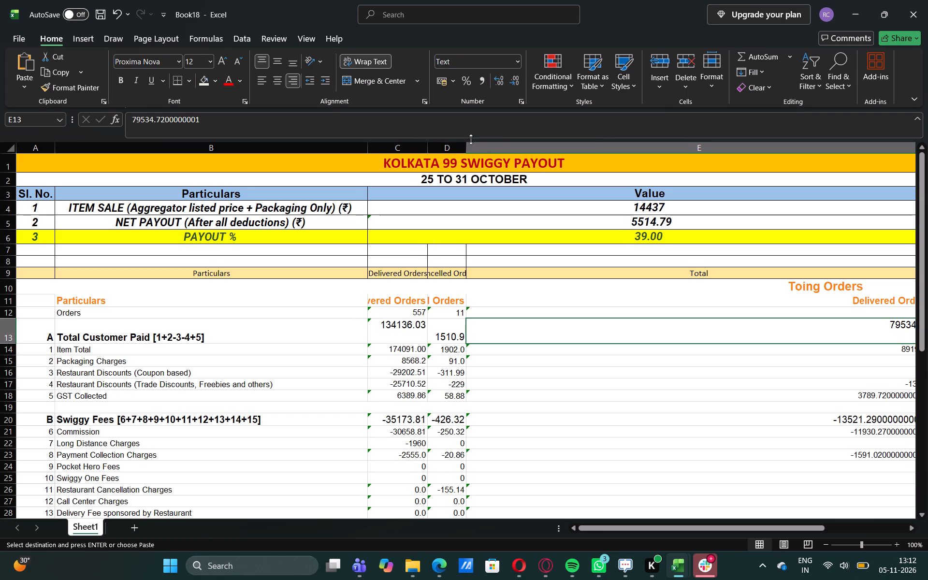
pyautogui.moveTo(468, 144); pyautogui.dragTo(493, 146)
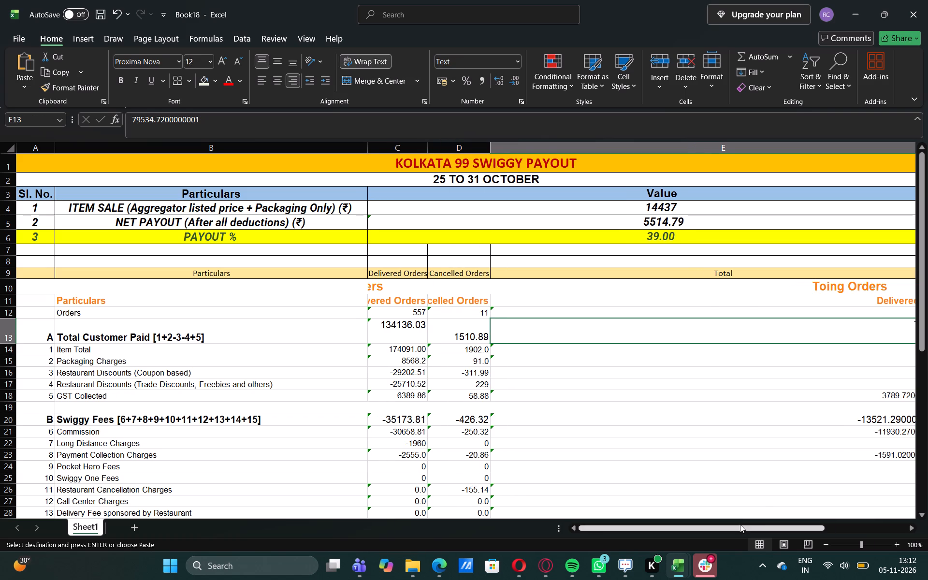
pyautogui.moveTo(740, 524); pyautogui.dragTo(820, 527)
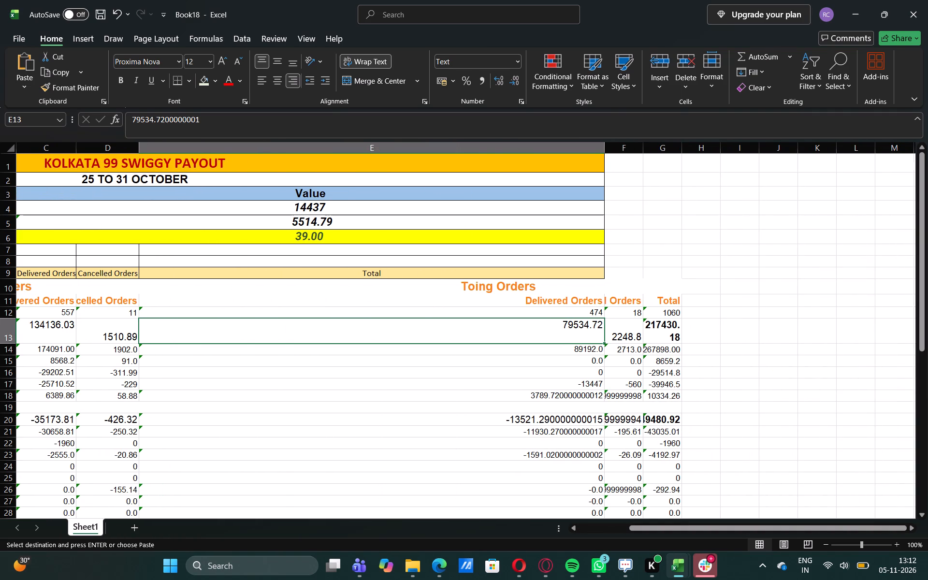
pyautogui.moveTo(604, 147); pyautogui.dragTo(334, 188)
pyautogui.moveTo(333, 146); pyautogui.dragTo(227, 176)
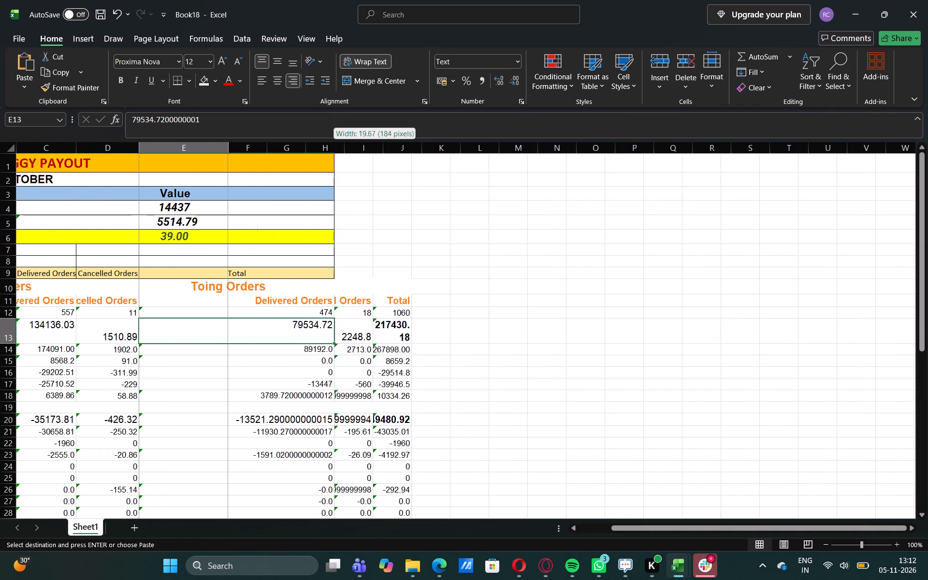
pyautogui.moveTo(227, 176); pyautogui.dragTo(228, 176)
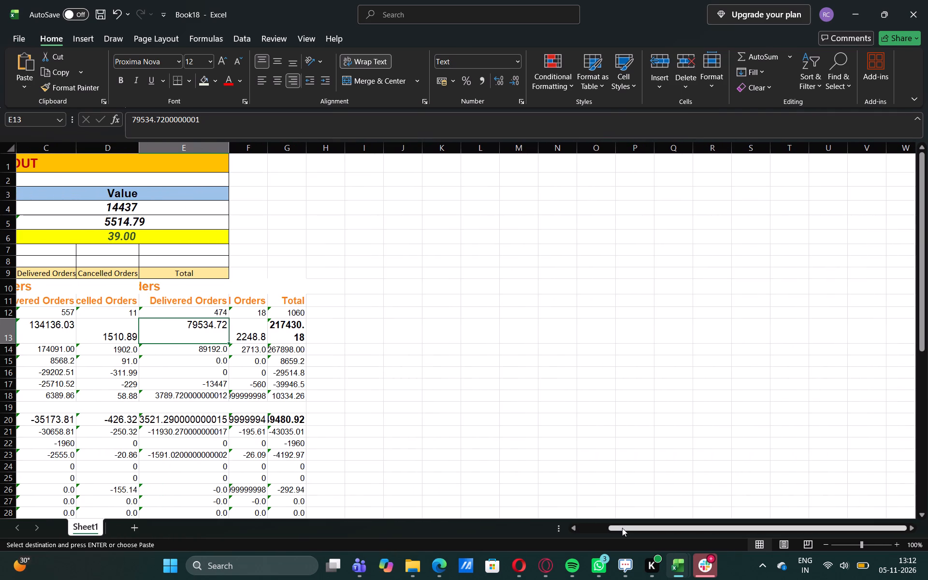
pyautogui.moveTo(622, 528); pyautogui.dragTo(500, 542)
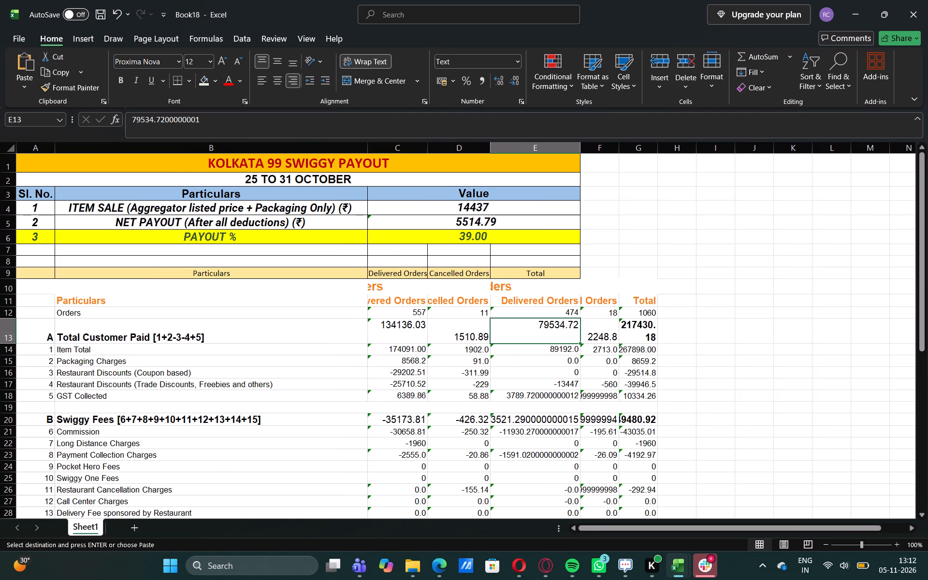
# Centre the contents of the whole payout sheet, A1 to G53, horizontally and apply all borders to the range.
pyautogui.click(97, 163)
pyautogui.moveTo(97, 163); pyautogui.dragTo(282, 531)
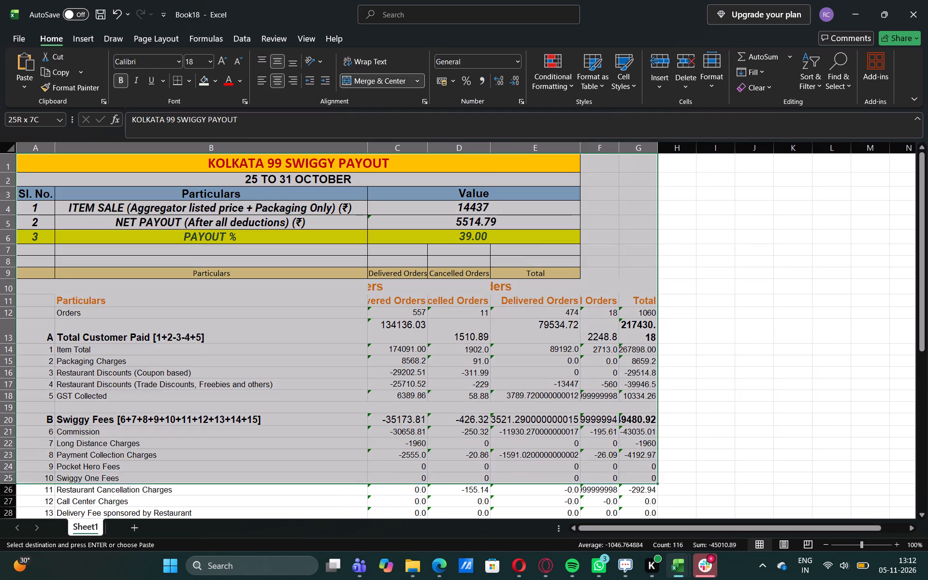
pyautogui.moveTo(282, 531); pyautogui.dragTo(270, 579)
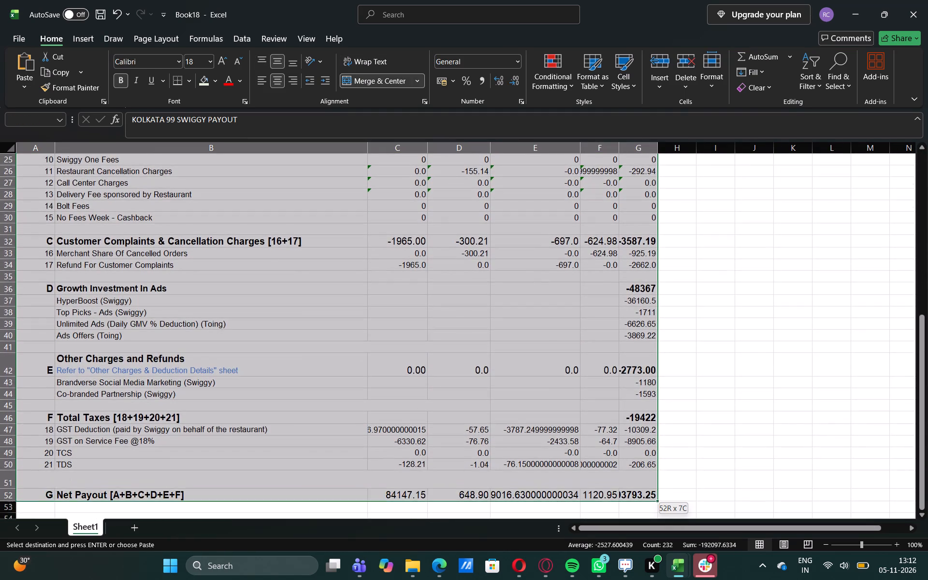
pyautogui.moveTo(270, 579); pyautogui.dragTo(262, 481)
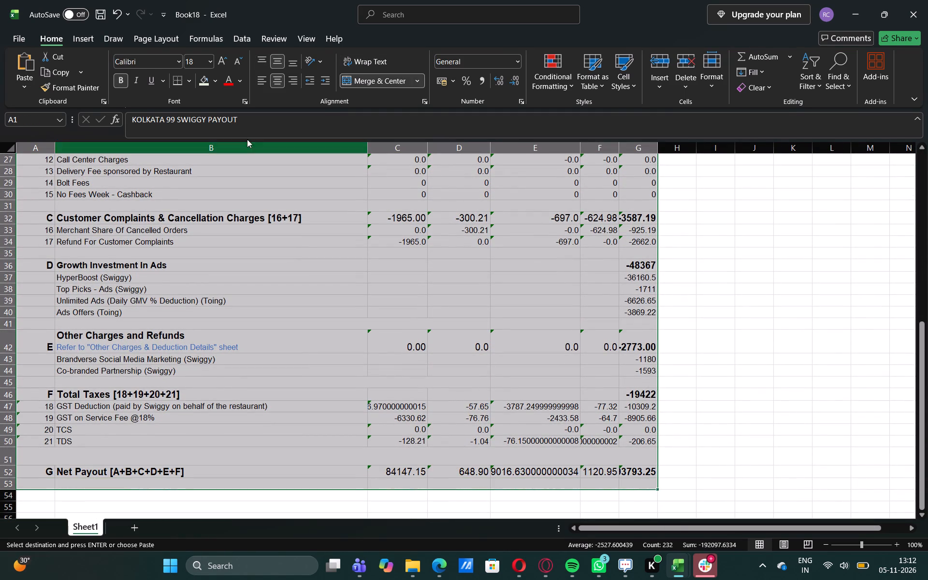
pyautogui.click(278, 80)
pyautogui.click(278, 80)
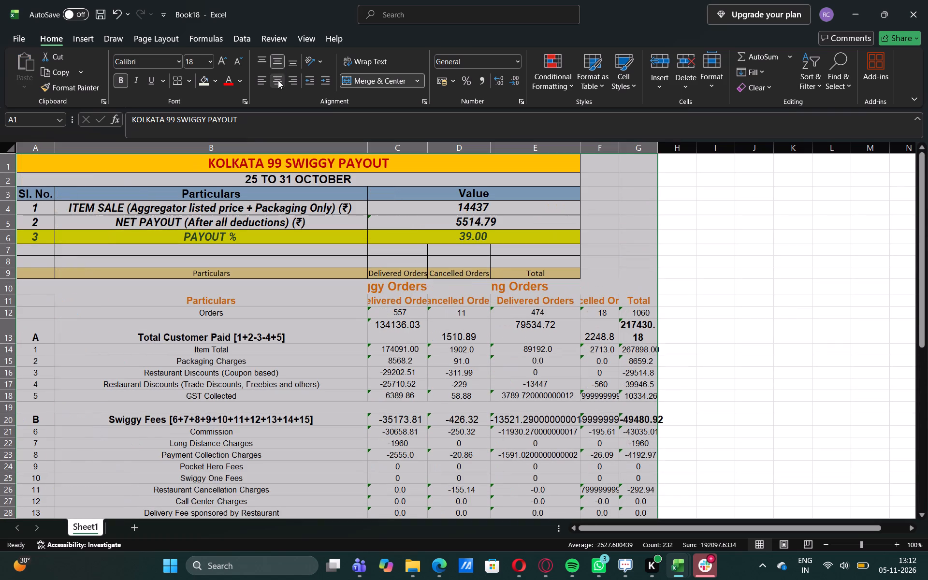
pyautogui.click(190, 79)
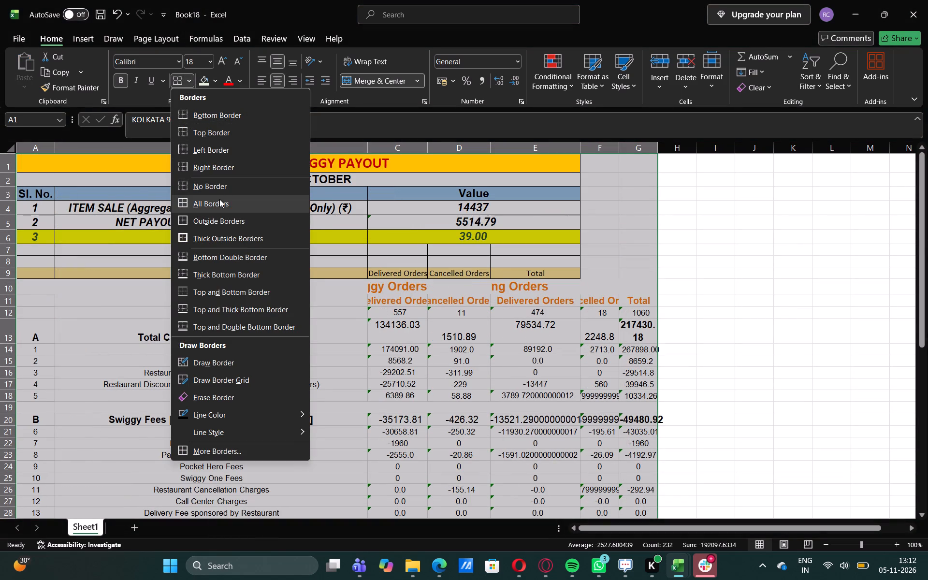
pyautogui.click(219, 199)
pyautogui.click(695, 201)
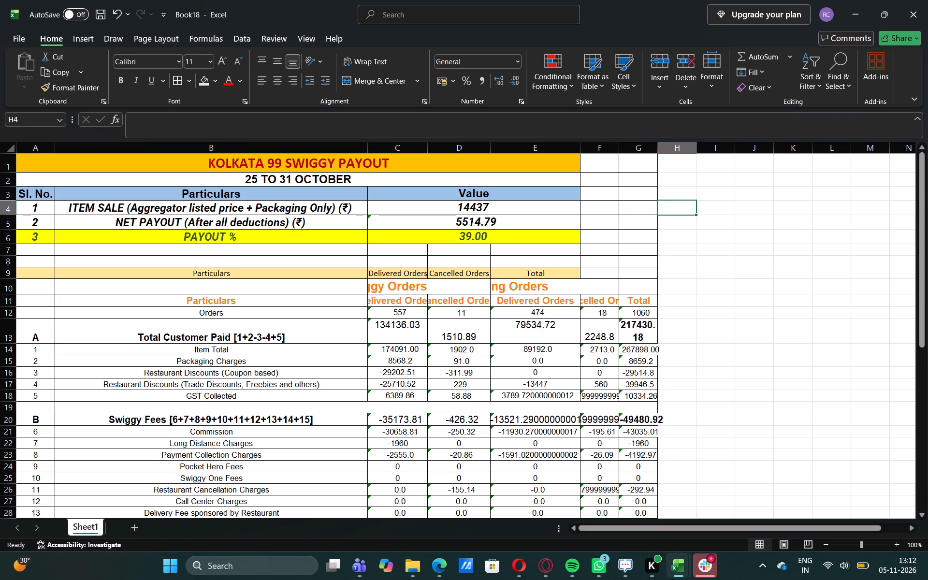
# Widen column G so the Total amounts fit on one line within their cells.
pyautogui.moveTo(658, 148); pyautogui.dragTo(684, 149)
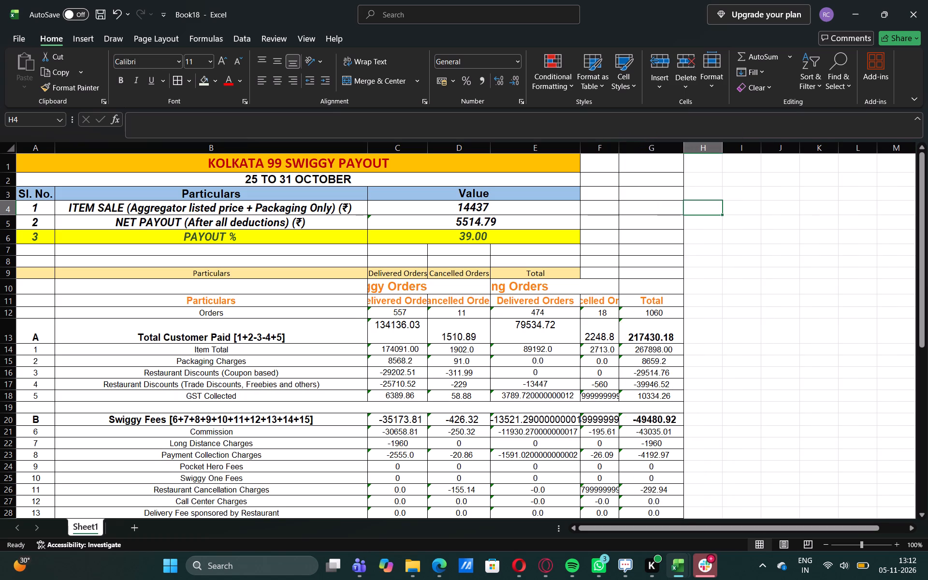
# Widen column F so the second Cancelled Orders heading and its amounts show more fully, and widen the Total column G further.
pyautogui.moveTo(615, 149); pyautogui.dragTo(632, 150)
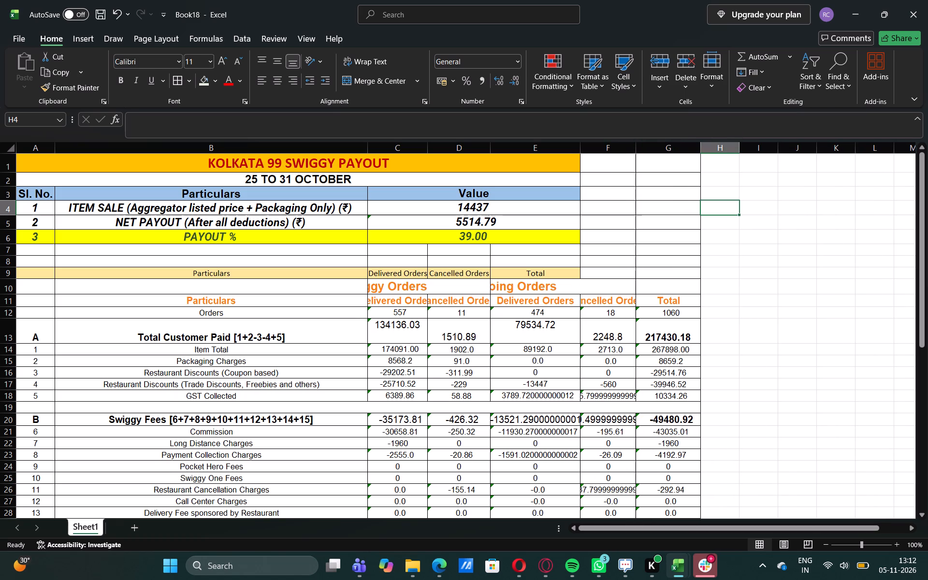
pyautogui.moveTo(700, 146); pyautogui.dragTo(728, 148)
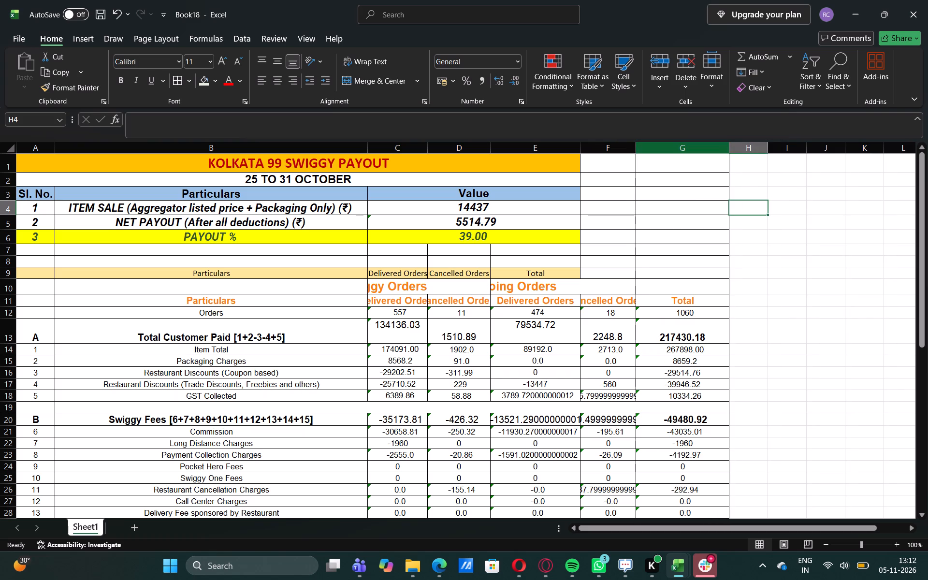
pyautogui.moveTo(635, 147); pyautogui.dragTo(647, 147)
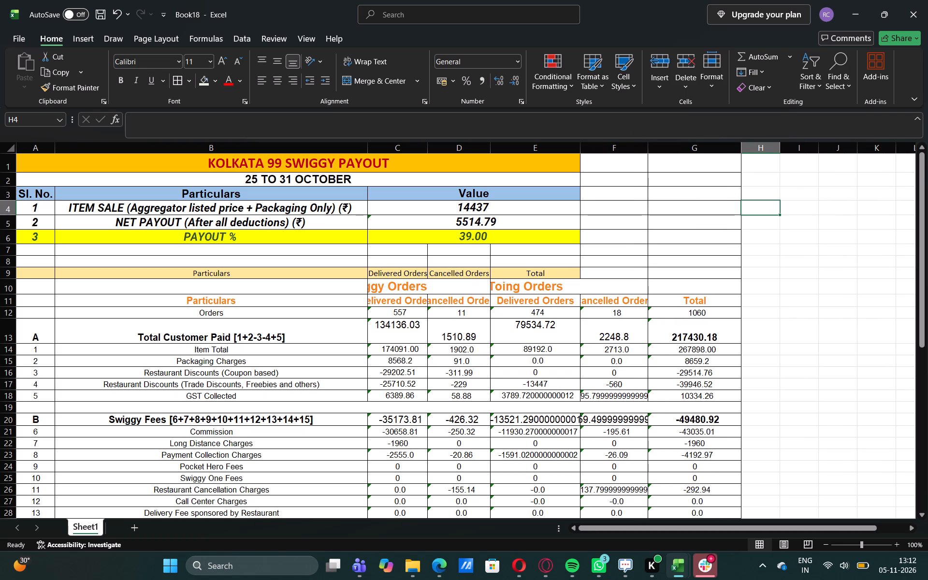
# Clear the existing item sale, net payout and payout % values from the summary cells C4, C5 and C6.
pyautogui.click(488, 206)
pyautogui.press('BackSpace')
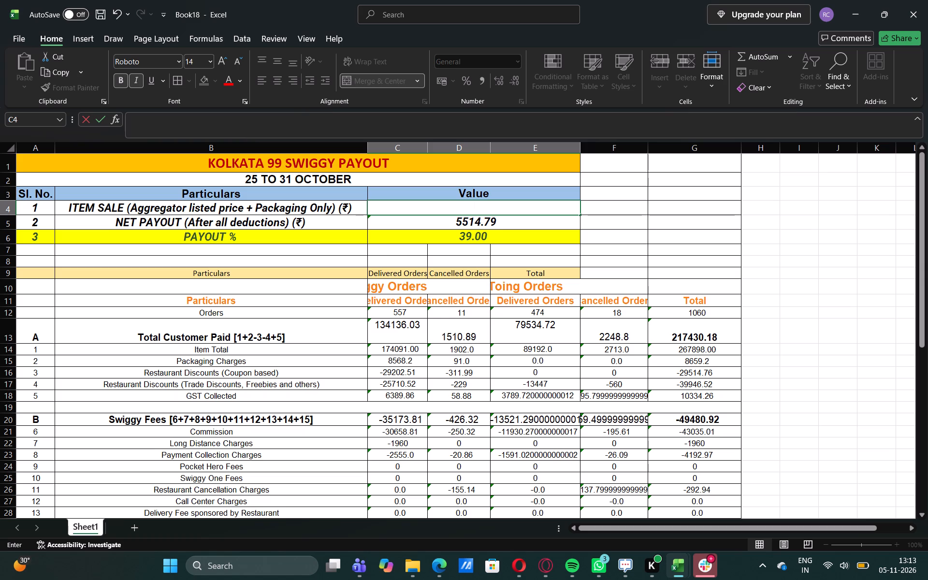
pyautogui.click(490, 224)
pyautogui.press('BackSpace')
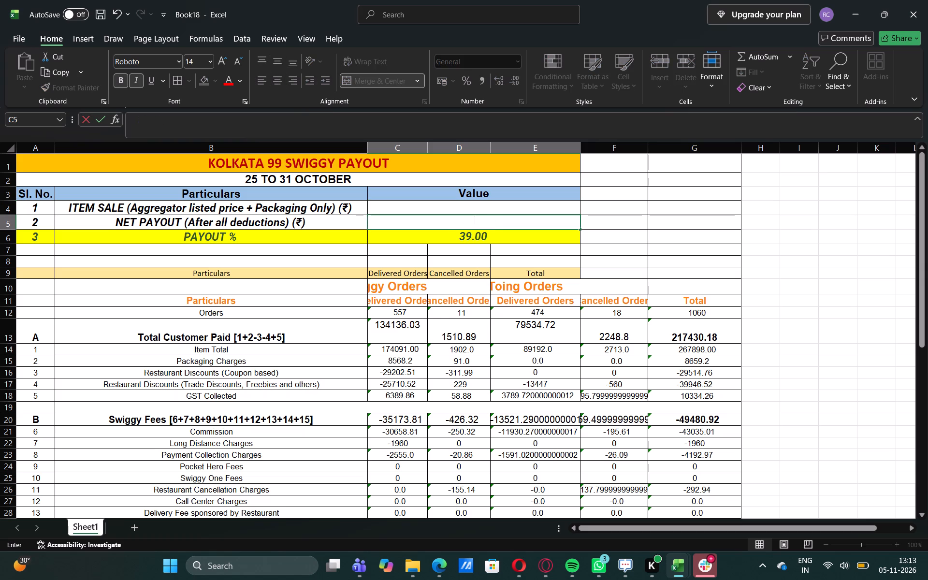
pyautogui.click(484, 235)
pyautogui.press('BackSpace')
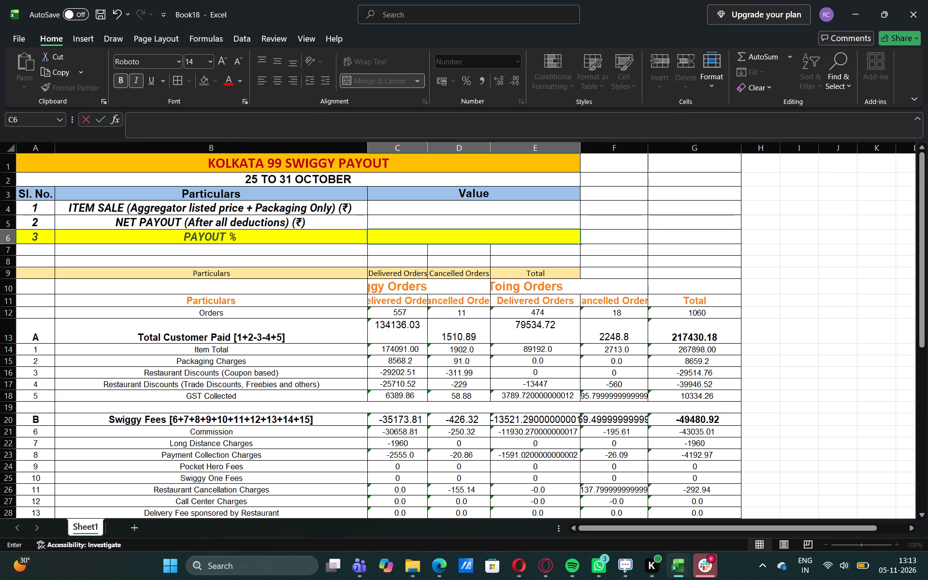
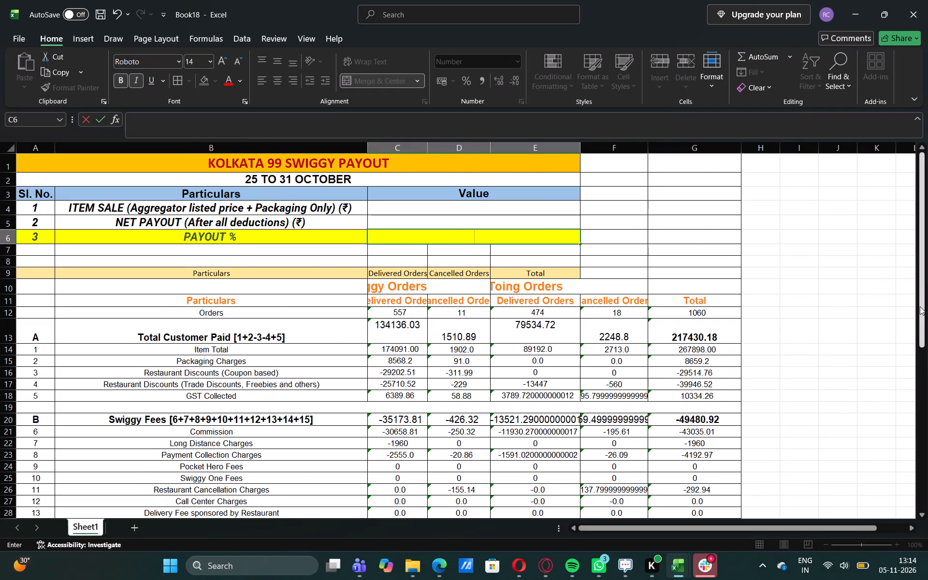
# Apply a theme fill colour to the entire Net Payout [A+B+C+D+E+F] row, row 52.
pyautogui.moveTo(920, 306); pyautogui.dragTo(924, 496)
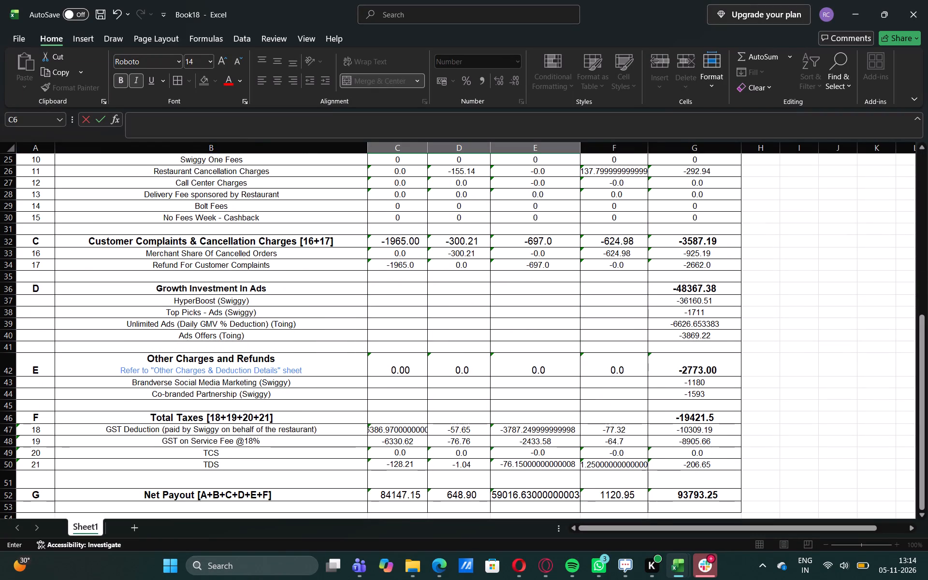
pyautogui.click(1, 497)
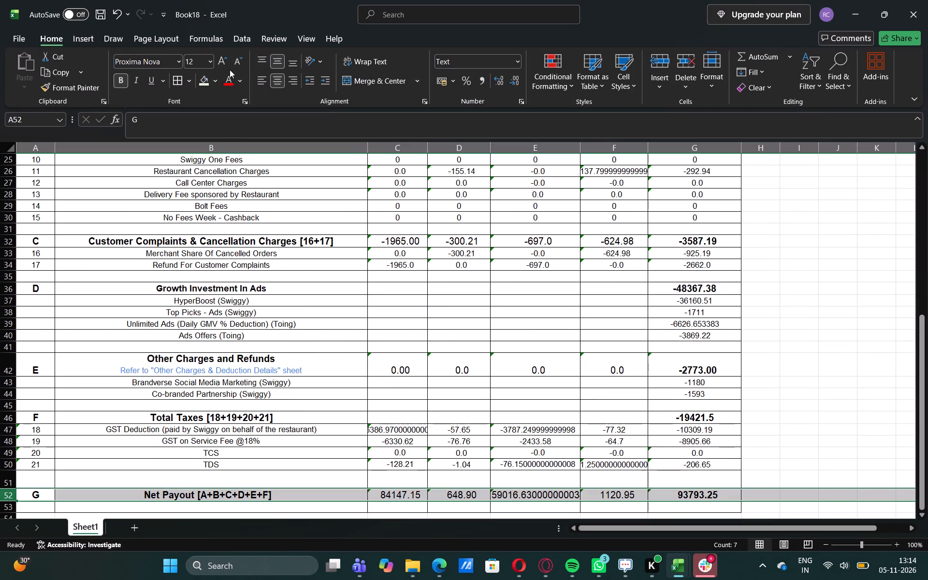
pyautogui.click(216, 79)
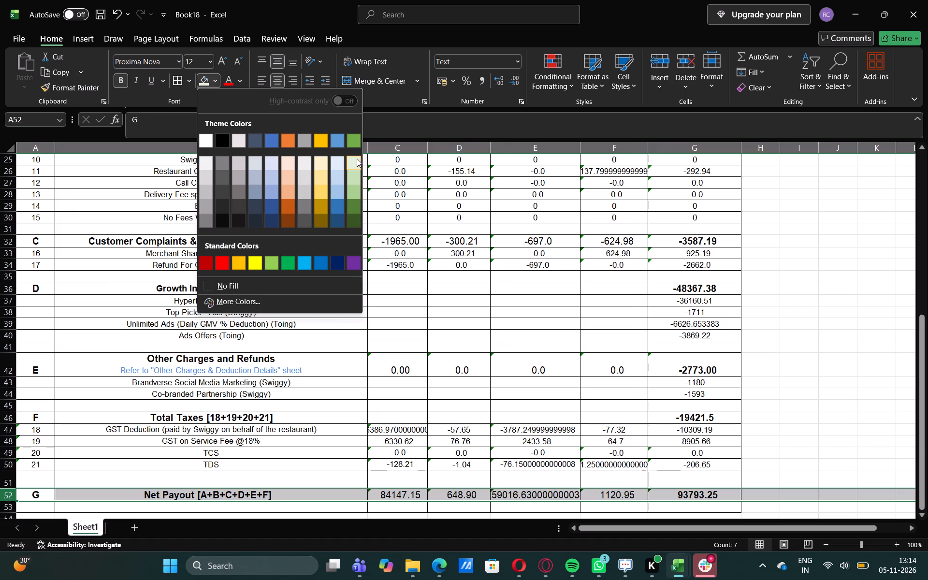
# Fill the Net Payout row, row 52, with the lightest green theme colour.
pyautogui.click(355, 157)
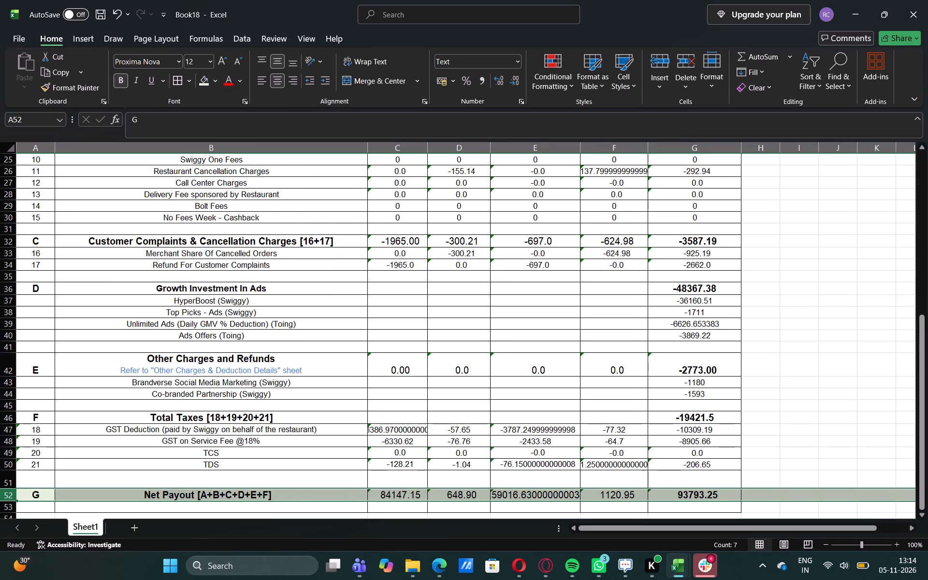
# Copy the Net Payout total from G52 into the NET PAYOUT (After all deductions) value cell, C5.
pyautogui.click(690, 494)
pyautogui.hotkey('ctrl', 'c')
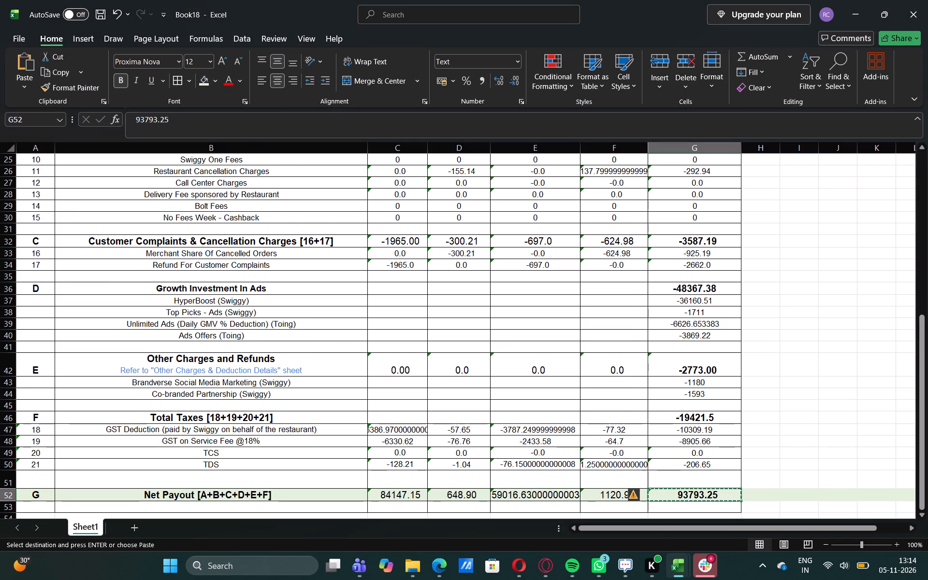
pyautogui.moveTo(921, 424); pyautogui.dragTo(900, 178)
pyautogui.click(516, 222)
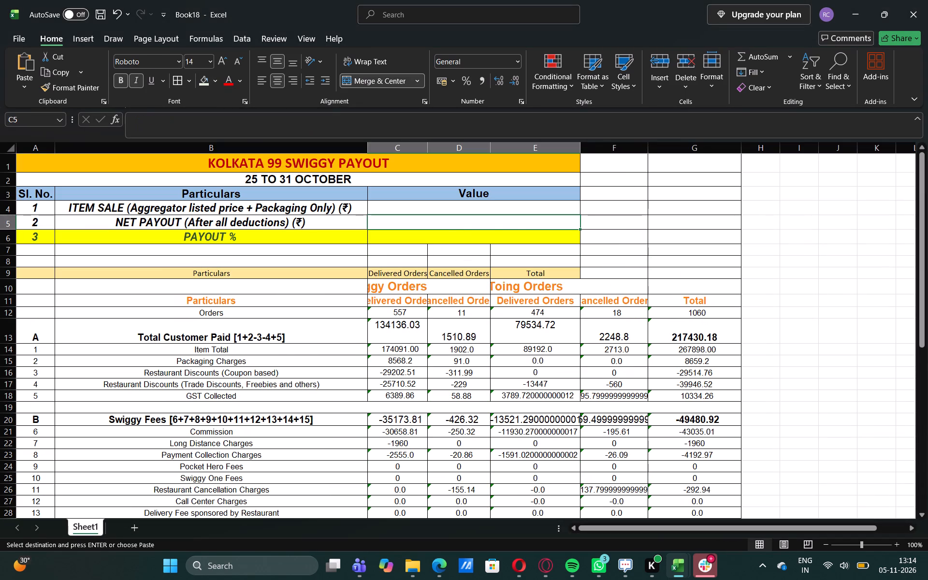
pyautogui.hotkey('ctrl', 'v')
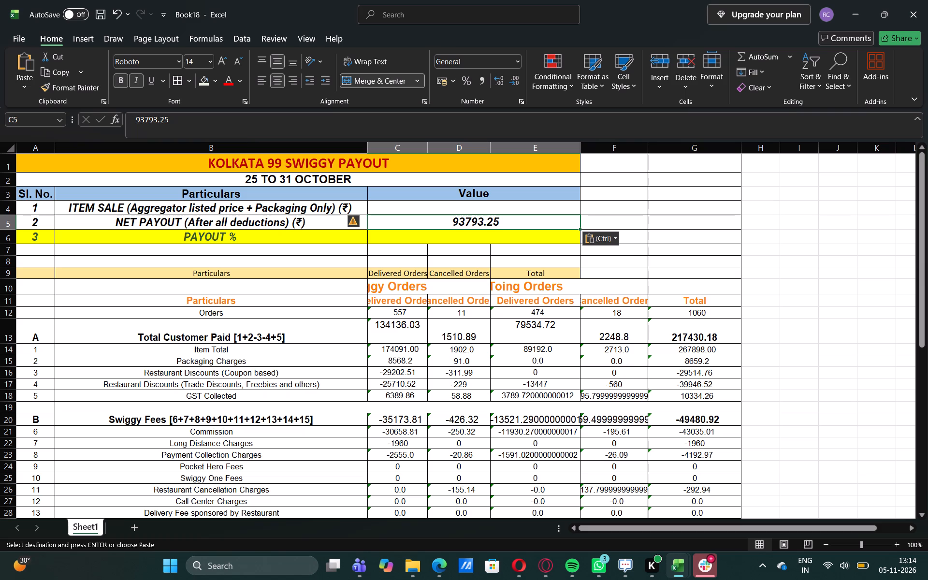
# Enter 276557.2 as the ITEM SALE value in C4, the sum of the Item Total and Packaging Charges totals.
pyautogui.click(6, 349)
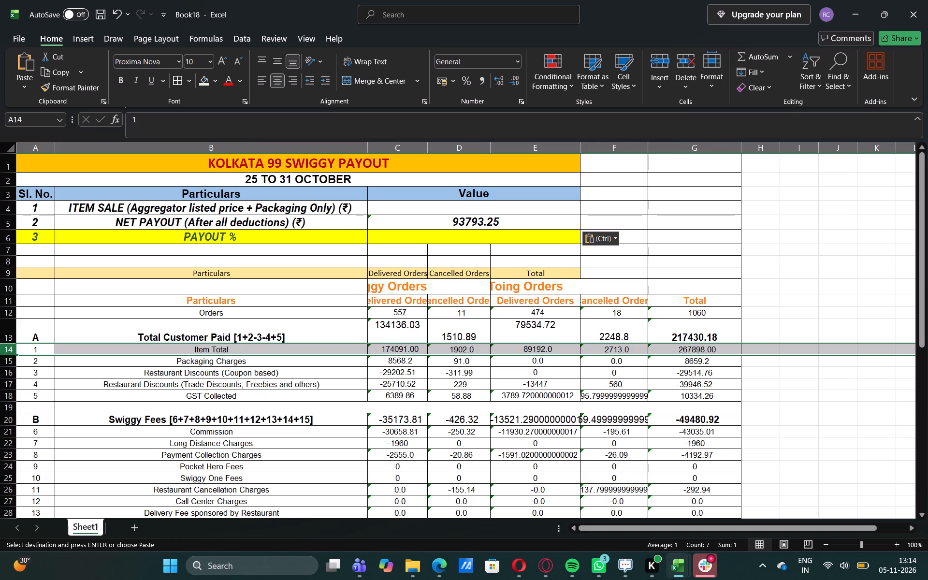
pyautogui.click(482, 203)
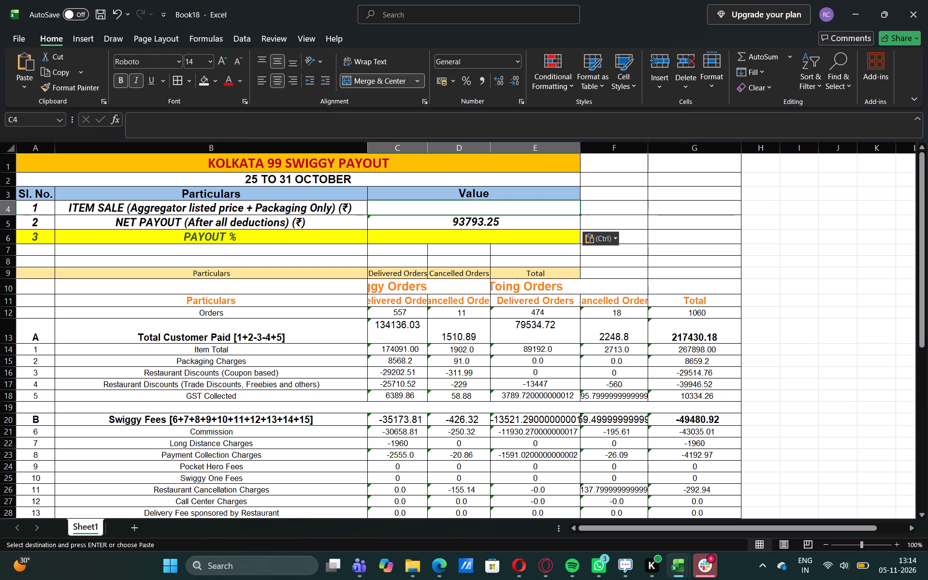
pyautogui.press('2')
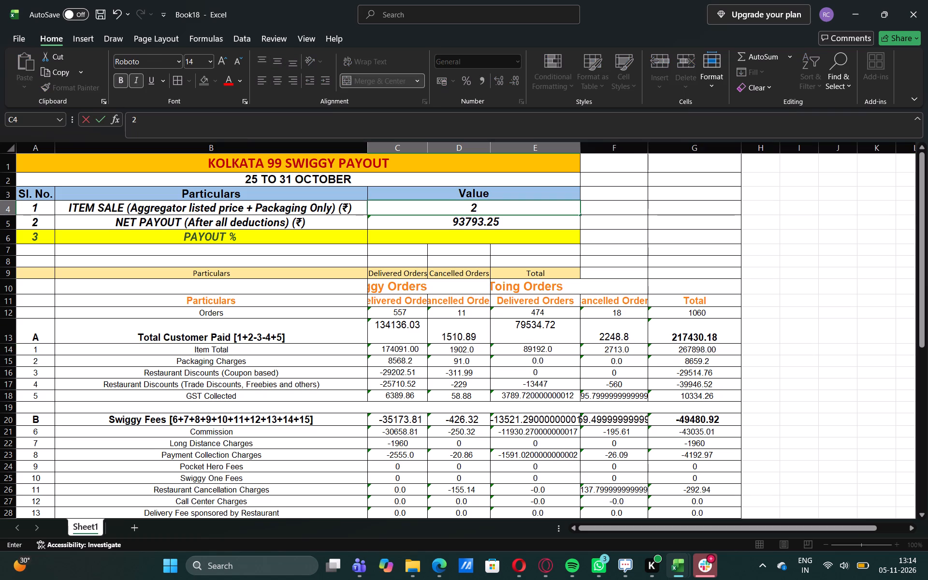
pyautogui.write('76')
pyautogui.write('557')
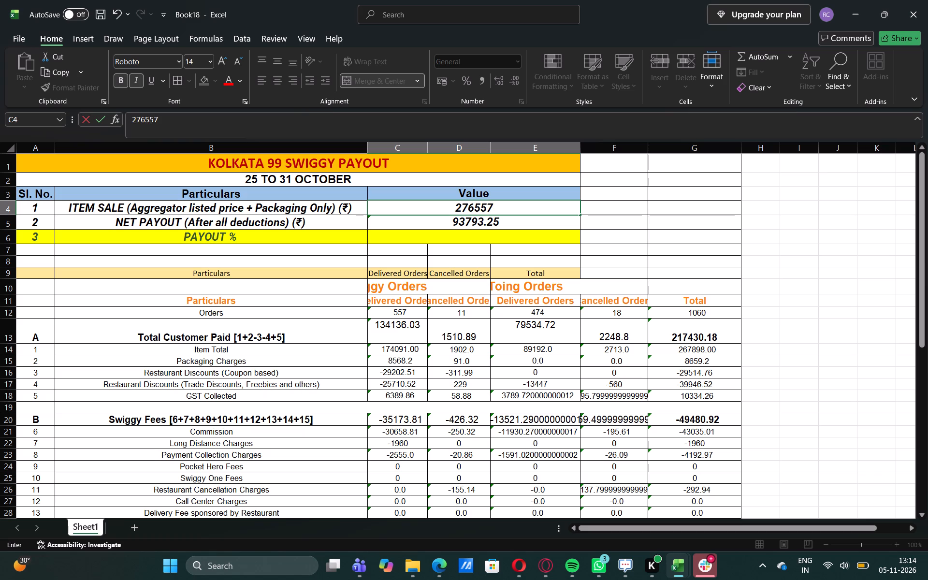
pyautogui.write('.2')
pyautogui.click(612, 203)
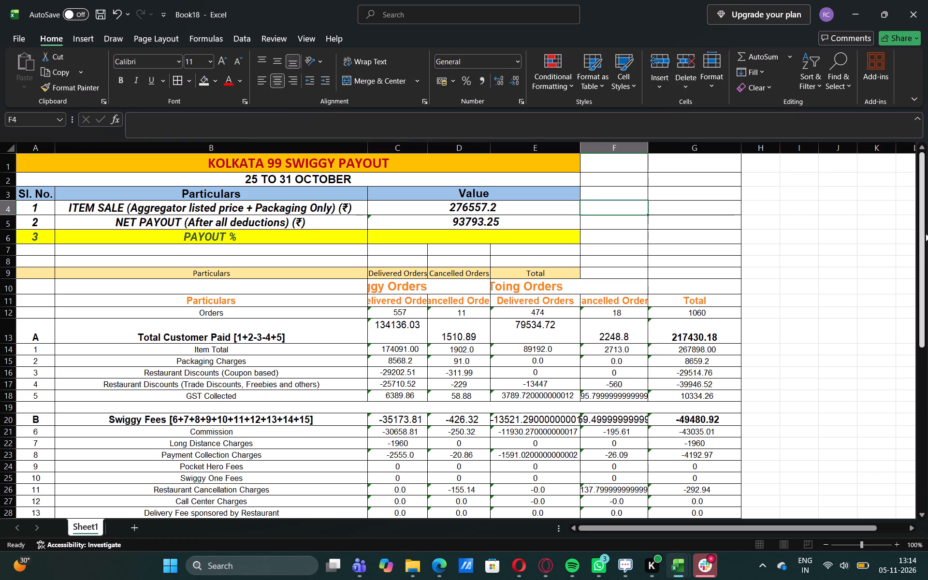
# Enter 34 as the PAYOUT % value in C6.
pyautogui.moveTo(923, 234); pyautogui.dragTo(908, 436)
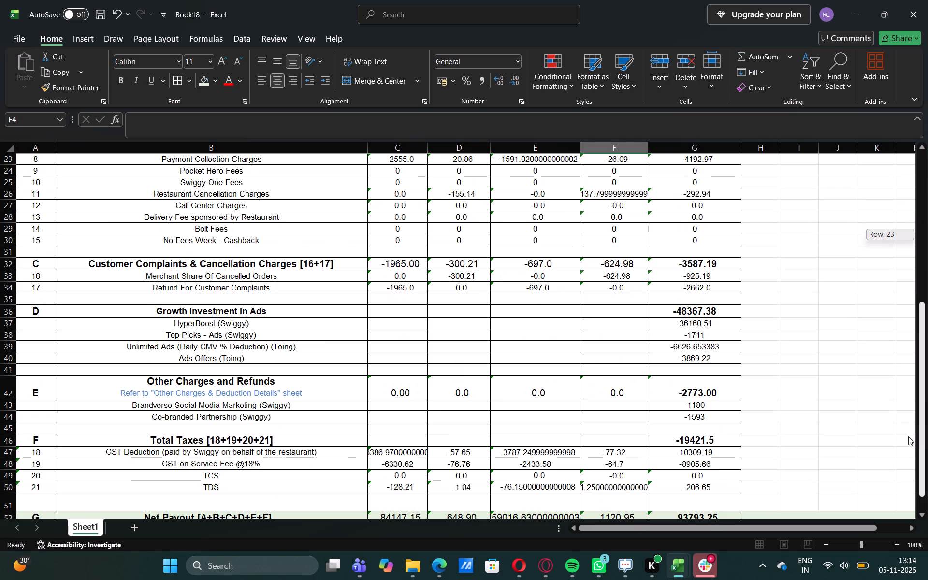
pyautogui.moveTo(908, 436); pyautogui.dragTo(910, 459)
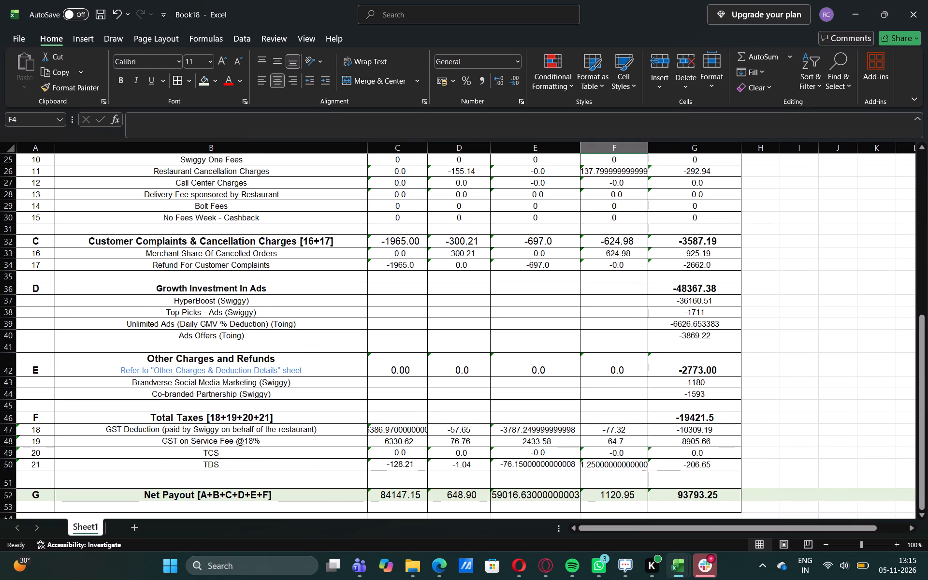
pyautogui.moveTo(921, 411); pyautogui.dragTo(927, 186)
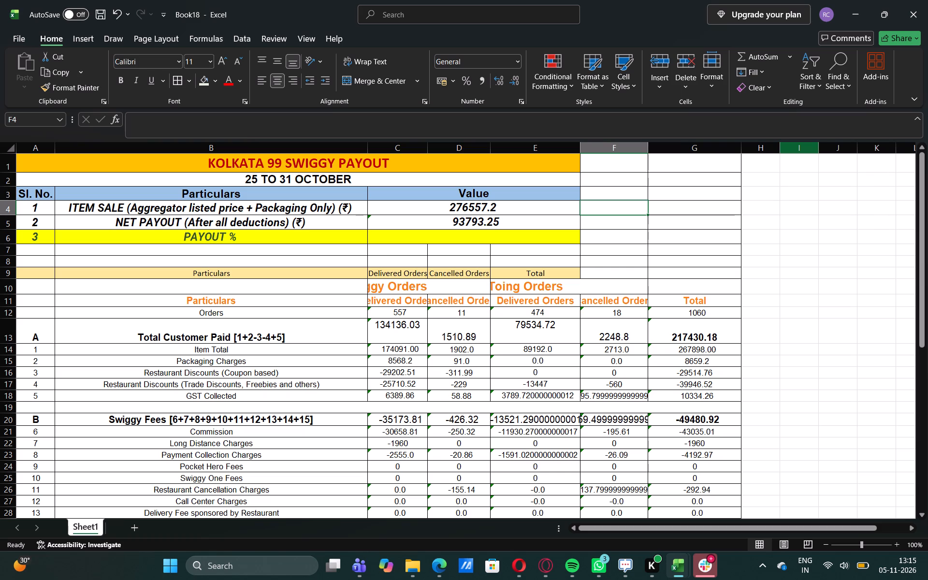
pyautogui.click(462, 235)
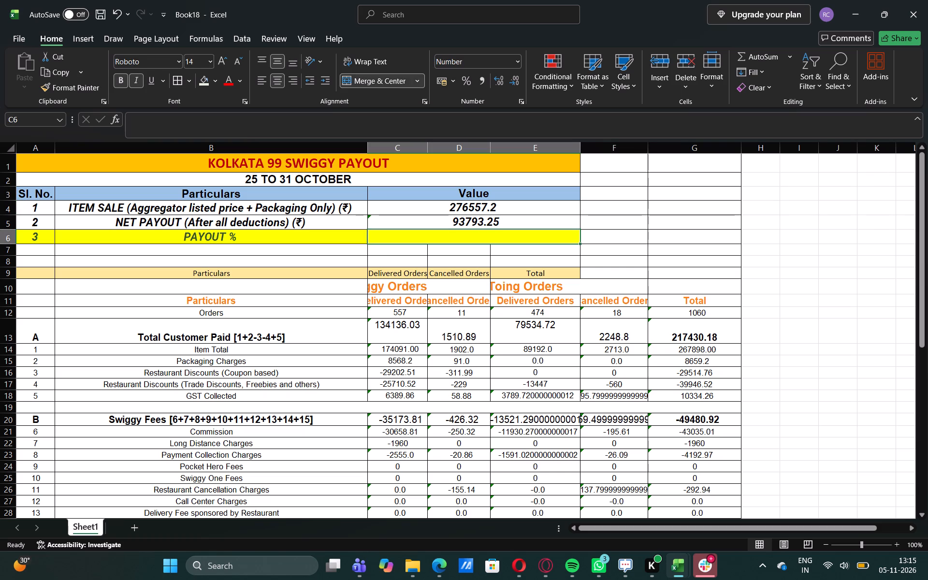
pyautogui.write('34')
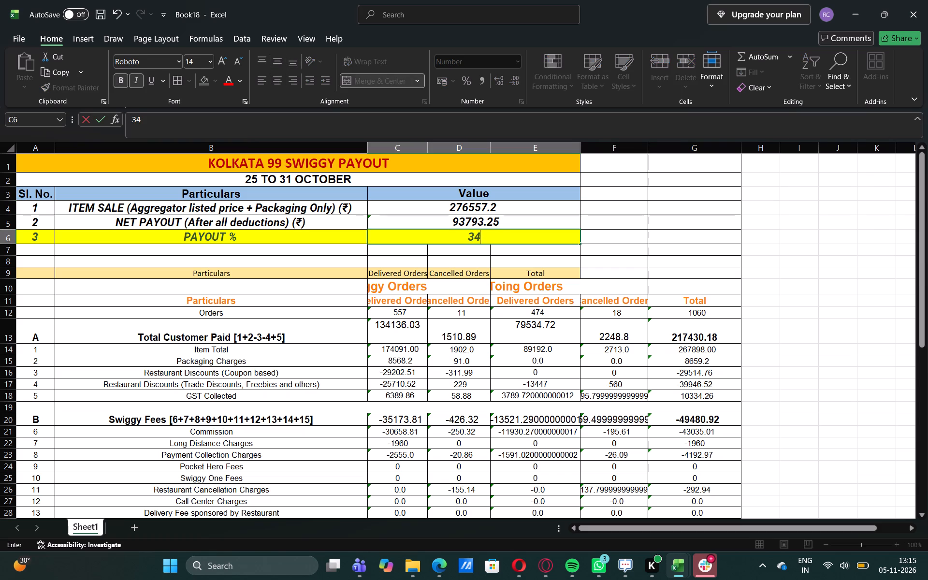
pyautogui.click(787, 272)
# Copy the restaurant adjustments block, rows 10 to 18, from the annexure's Growth Investments sheet into the payout sheet starting at A54.
pyautogui.moveTo(919, 257); pyautogui.dragTo(927, 474)
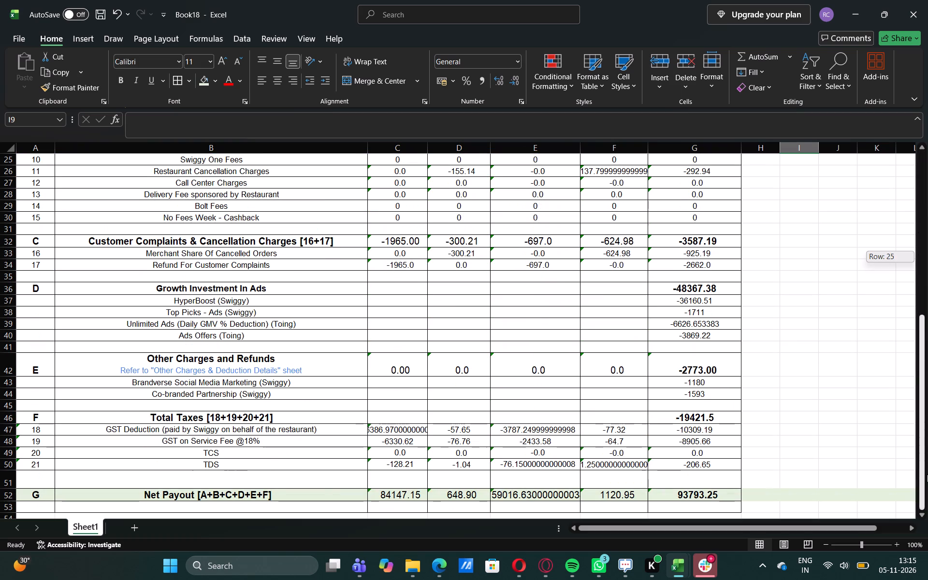
pyautogui.moveTo(927, 474); pyautogui.dragTo(927, 476)
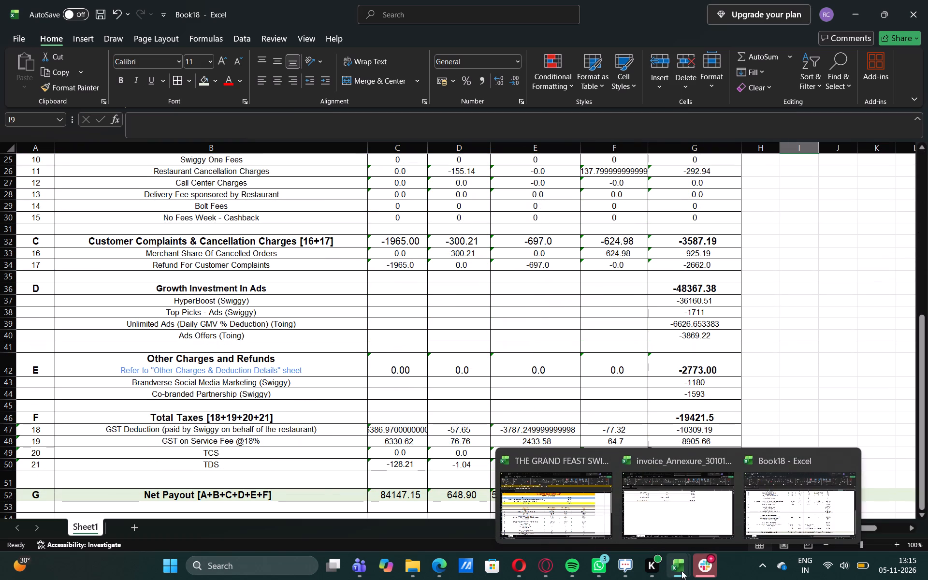
pyautogui.click(686, 501)
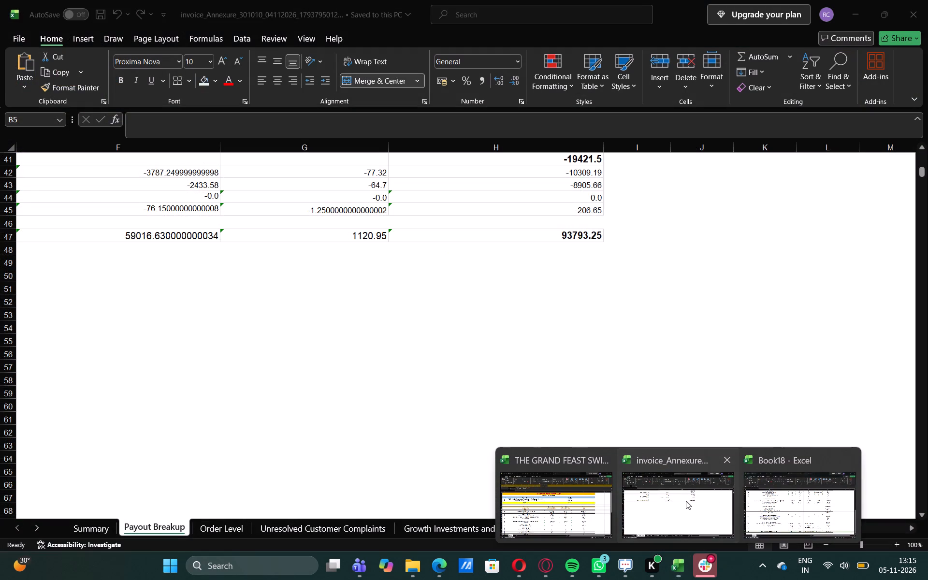
pyautogui.click(367, 522)
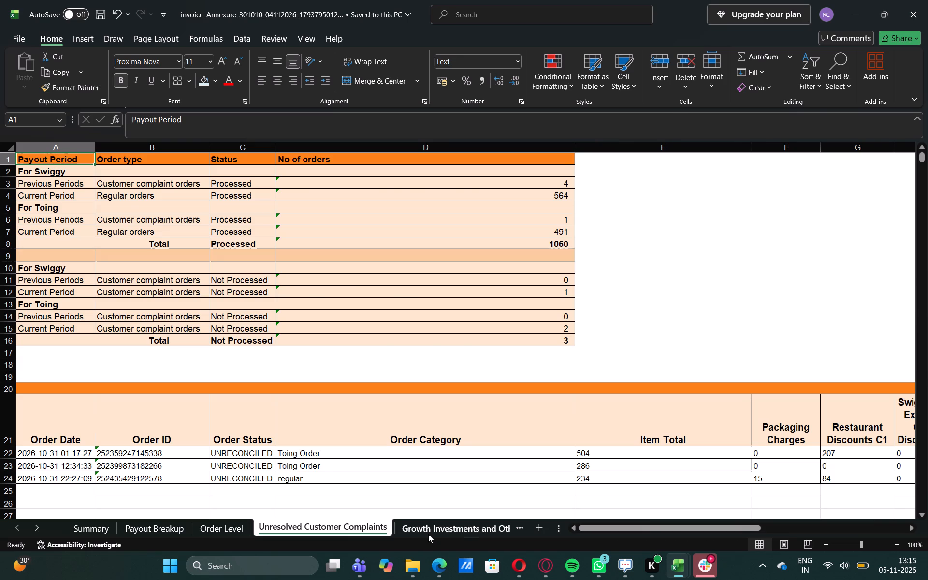
pyautogui.click(431, 534)
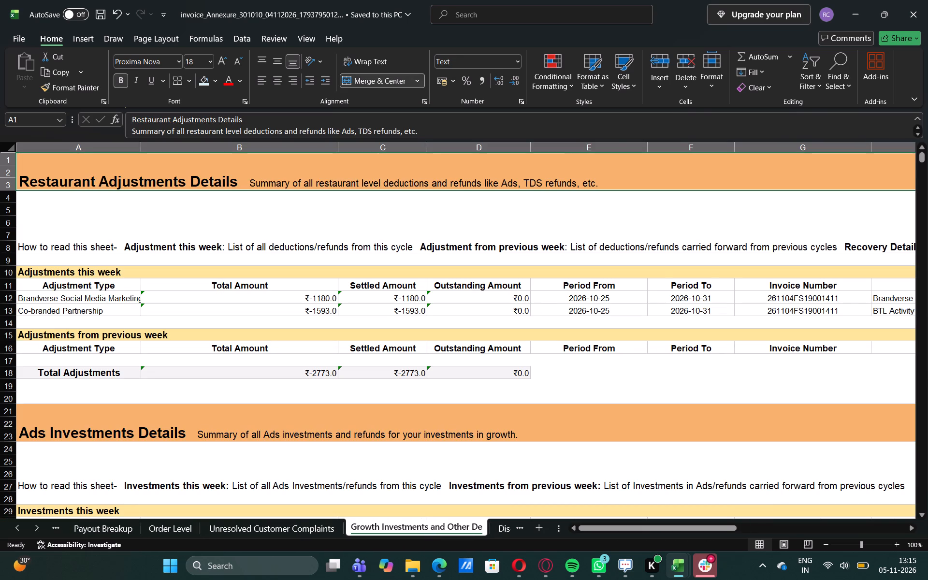
pyautogui.click(28, 272)
pyautogui.moveTo(28, 272); pyautogui.dragTo(39, 367)
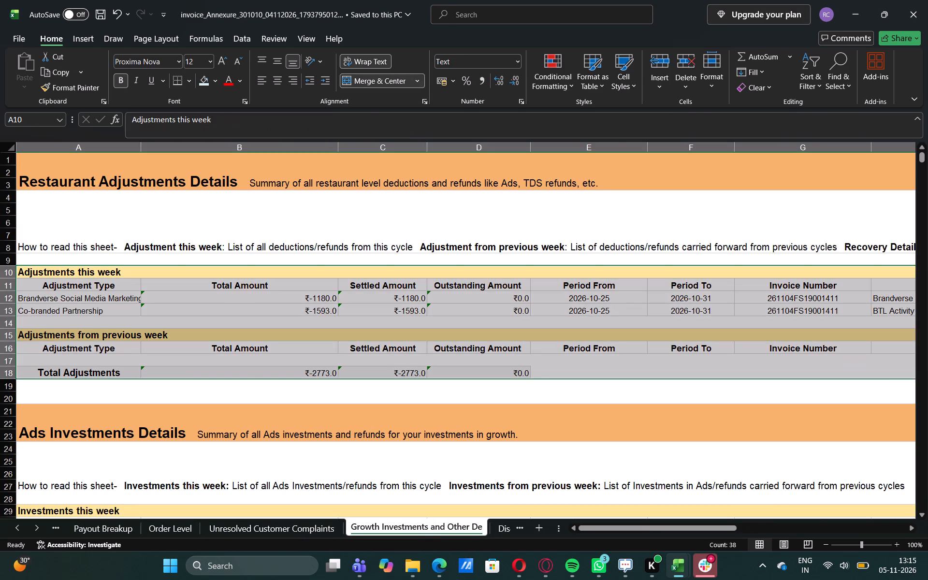
pyautogui.hotkey('ctrl', 'c')
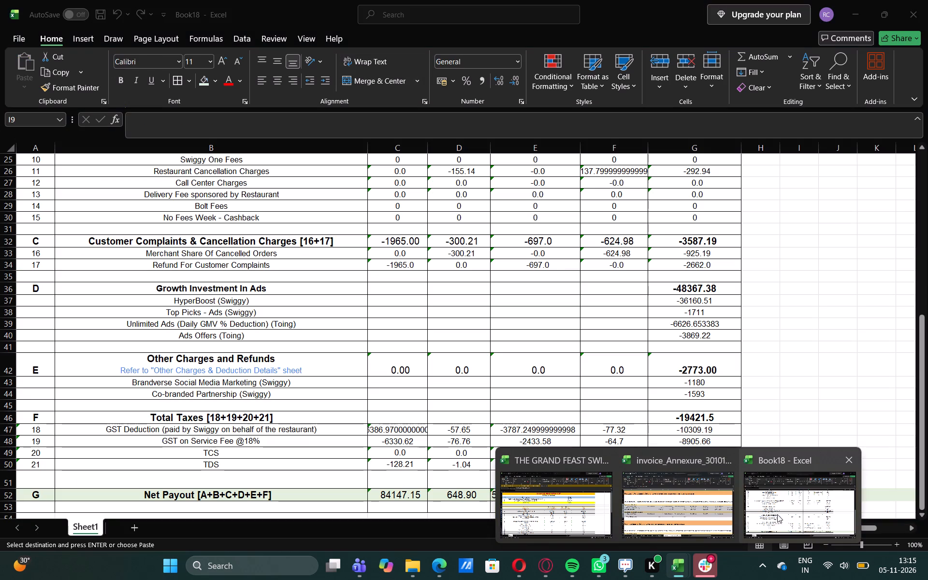
pyautogui.click(777, 514)
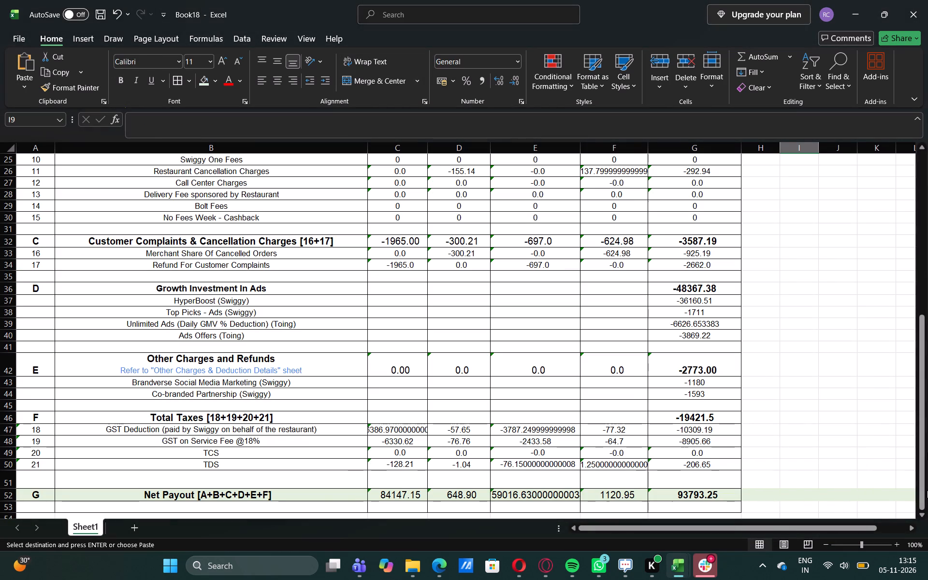
pyautogui.click(921, 514)
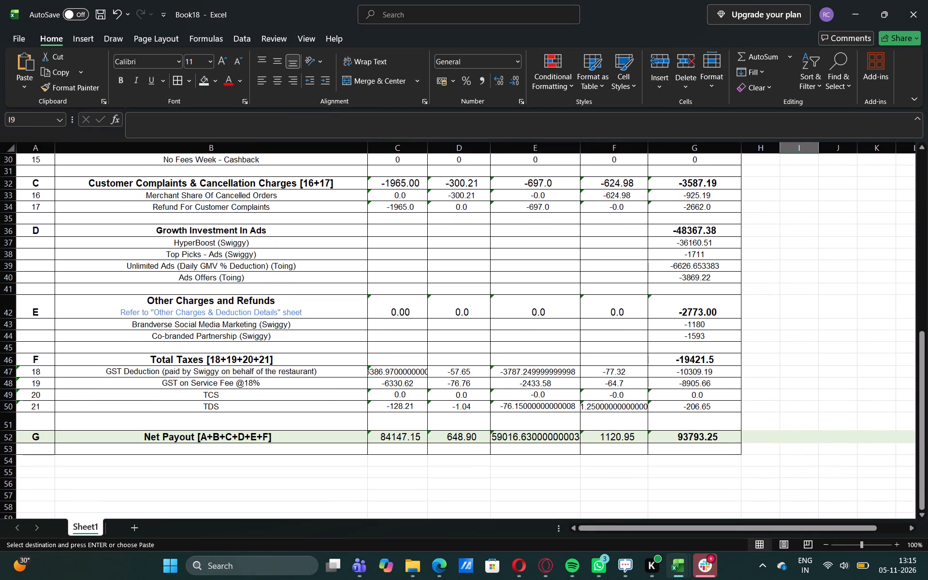
pyautogui.click(24, 464)
pyautogui.hotkey('ctrl', 'v')
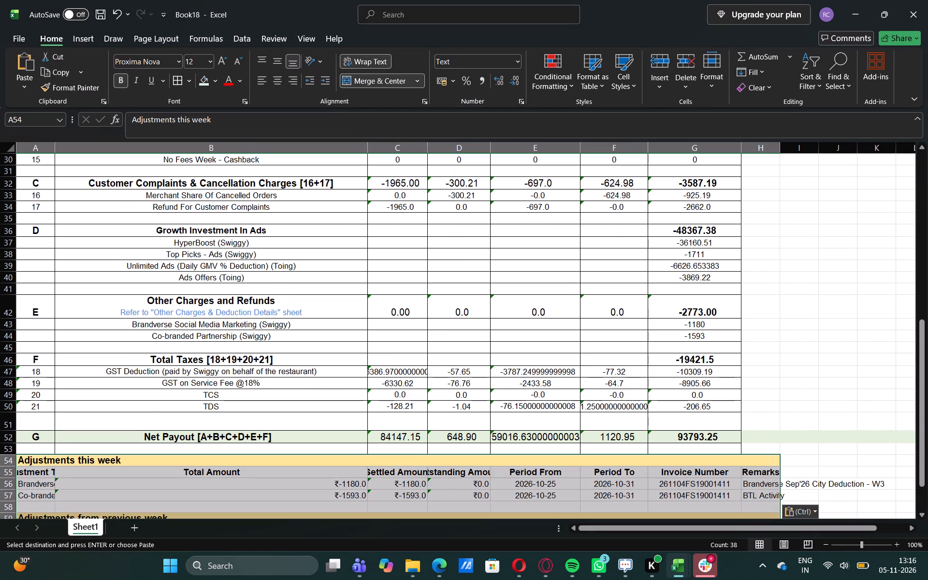
pyautogui.click(818, 387)
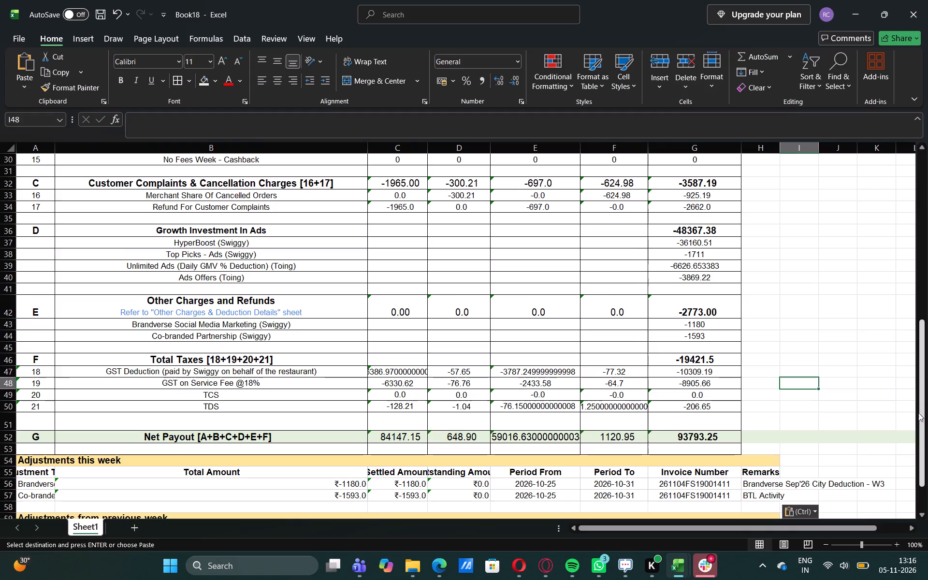
# Save the workbook in Documents as KOLKATA 99 SWIGGY PAYOUT FOR 25 TO 31 OCT.
pyautogui.moveTo(919, 414); pyautogui.dragTo(927, 74)
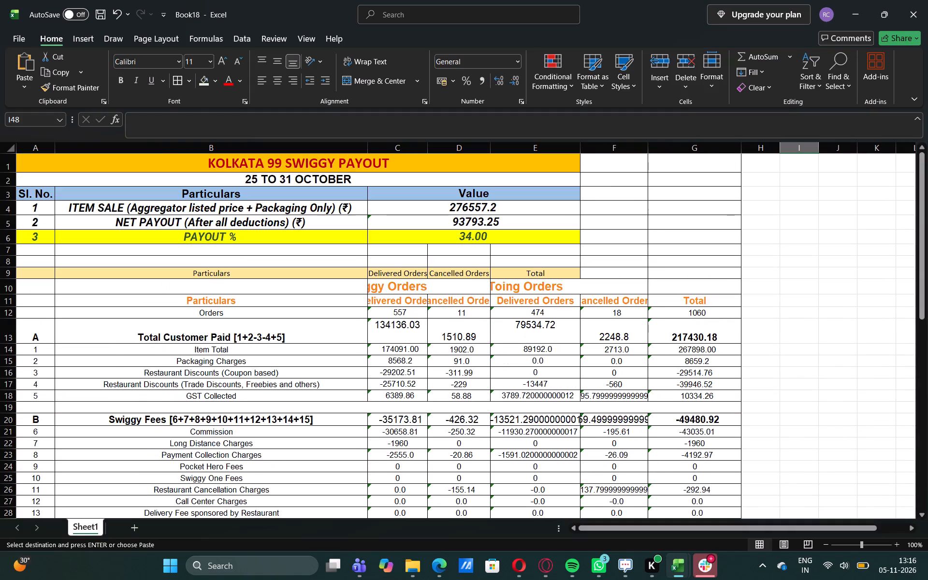
pyautogui.click(14, 36)
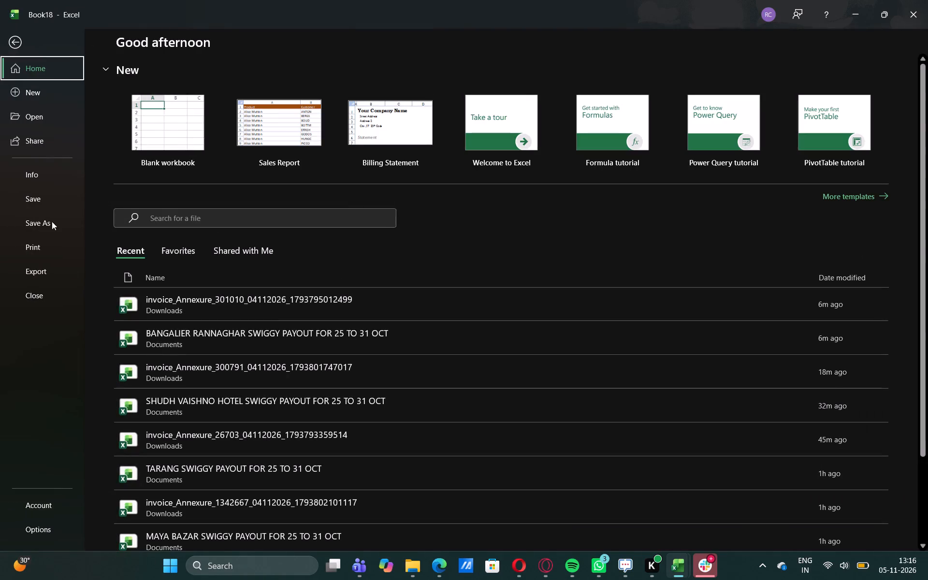
pyautogui.click(35, 222)
pyautogui.click(171, 316)
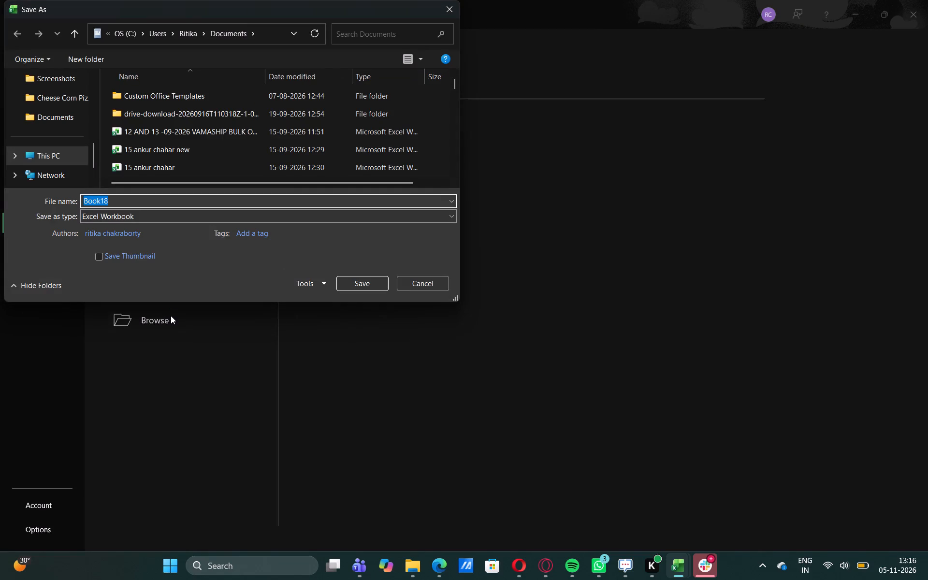
pyautogui.press('BackSpace')
pyautogui.write('KOLKATA 99 SWIGGYU')
pyautogui.press('BackSpace')
pyautogui.press('space')
pyautogui.write('PAYOUT FOR')
pyautogui.press('space')
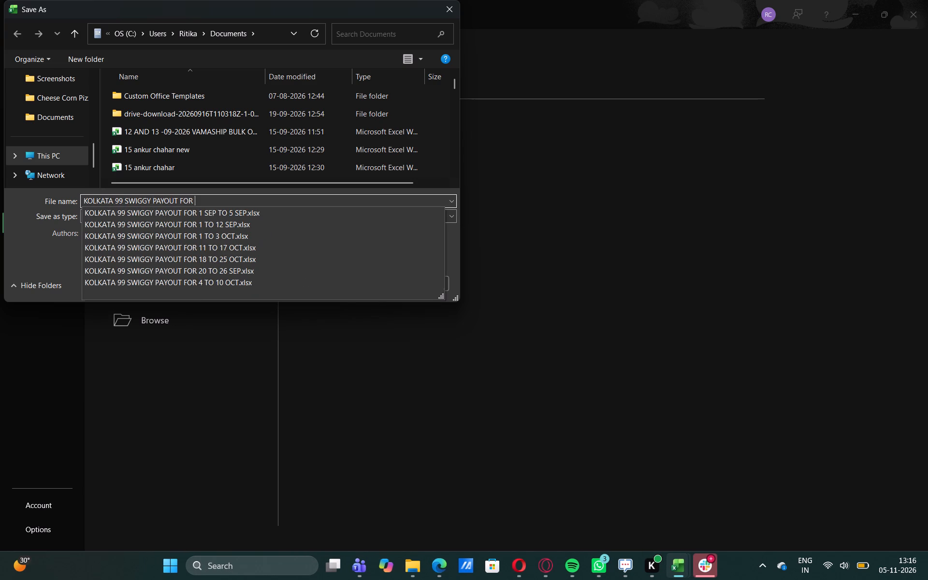
pyautogui.write('25 TO 31 OCT')
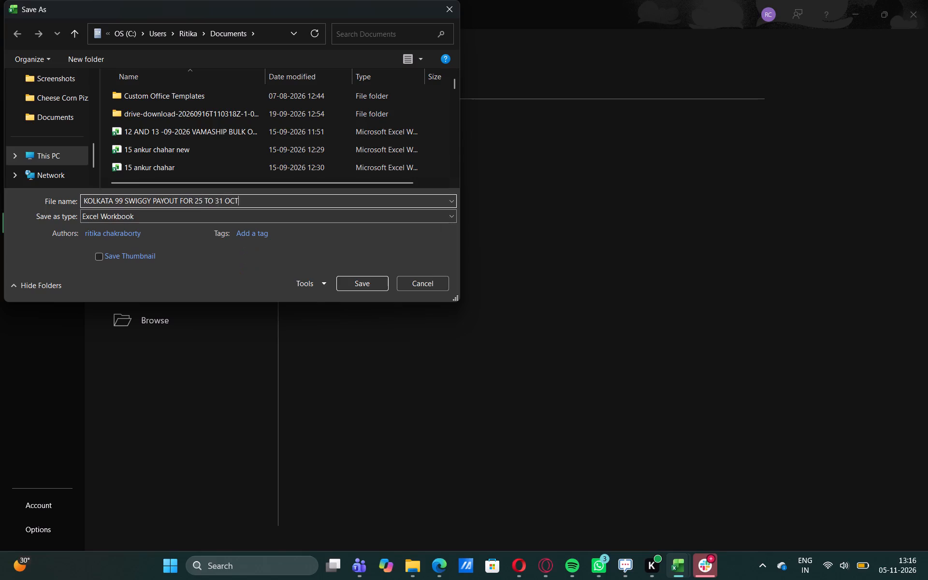
pyautogui.click(371, 282)
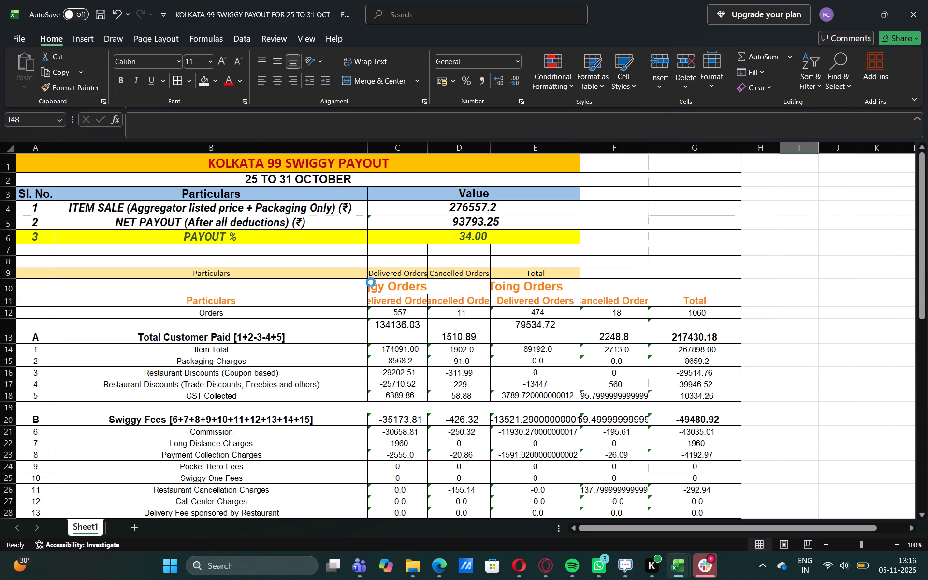
# Minimise the workbooks and, in File Explorer, start sharing the saved KOLKATA 99 SWIGGY PAYOUT FOR 25 TO 31 OCT file through WhatsApp.
pyautogui.click(851, 4)
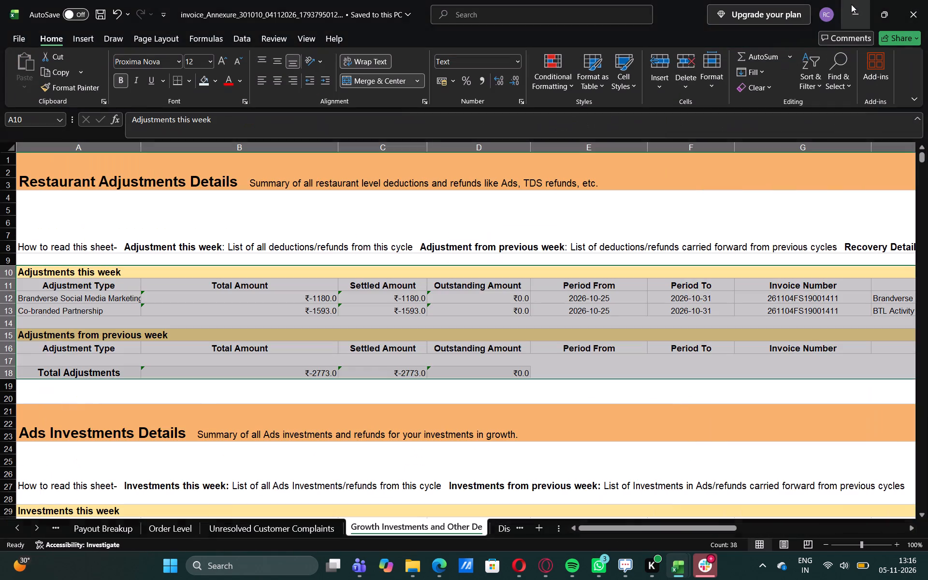
pyautogui.click(851, 4)
pyautogui.click(851, 4)
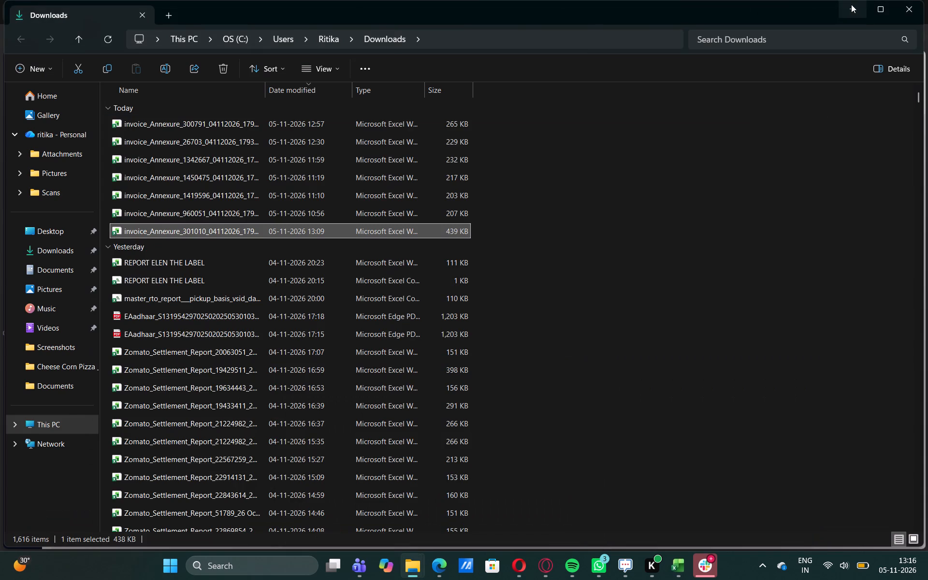
pyautogui.doubleClick(43, 91)
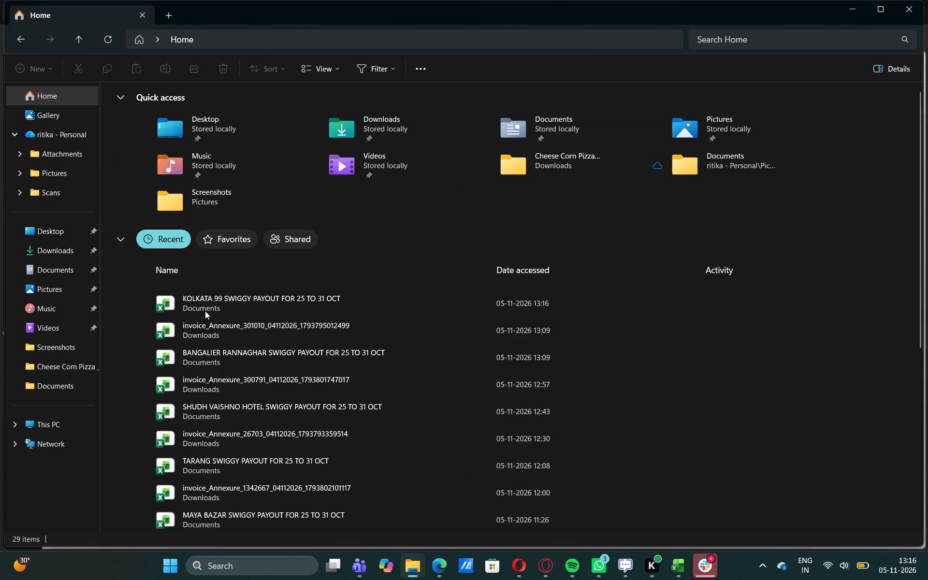
pyautogui.rightClick(205, 301)
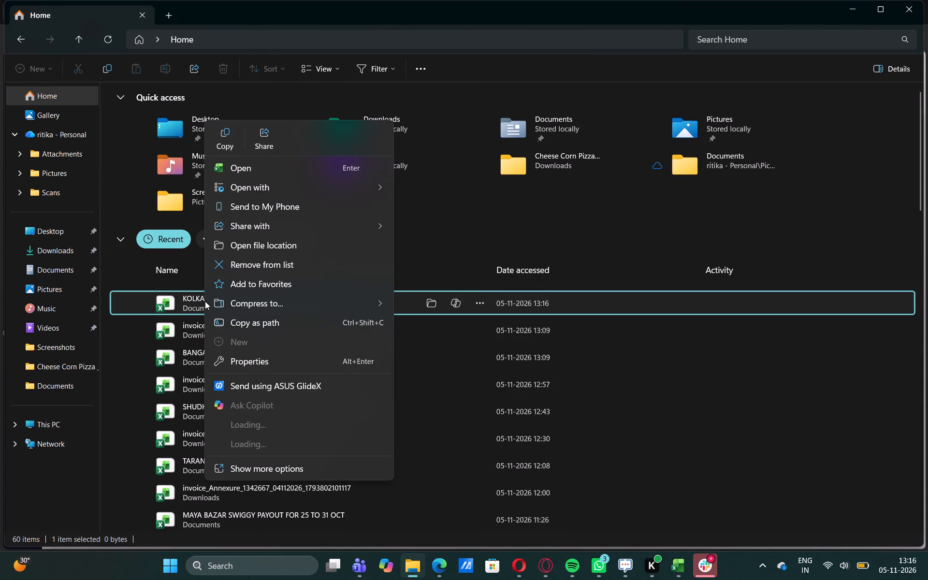
pyautogui.click(259, 133)
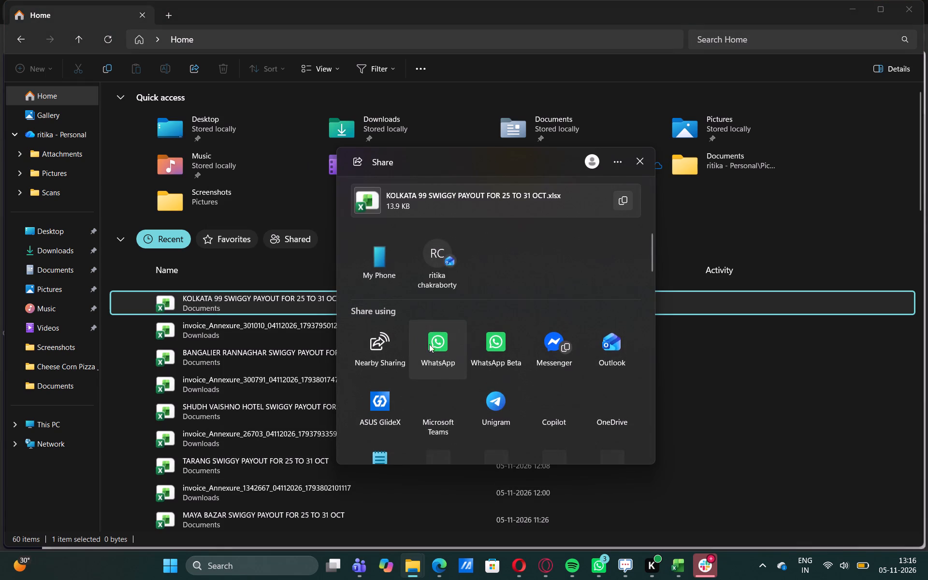
pyautogui.click(432, 343)
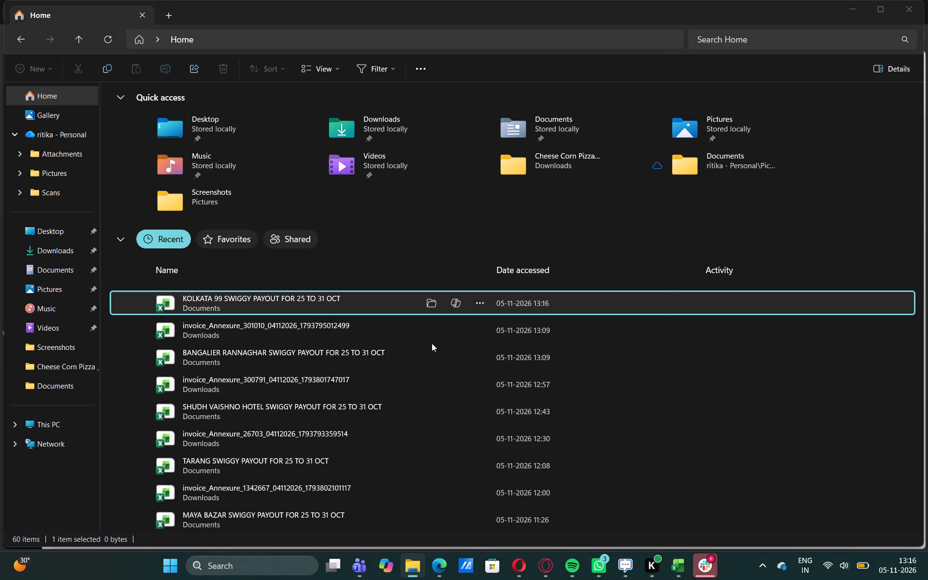
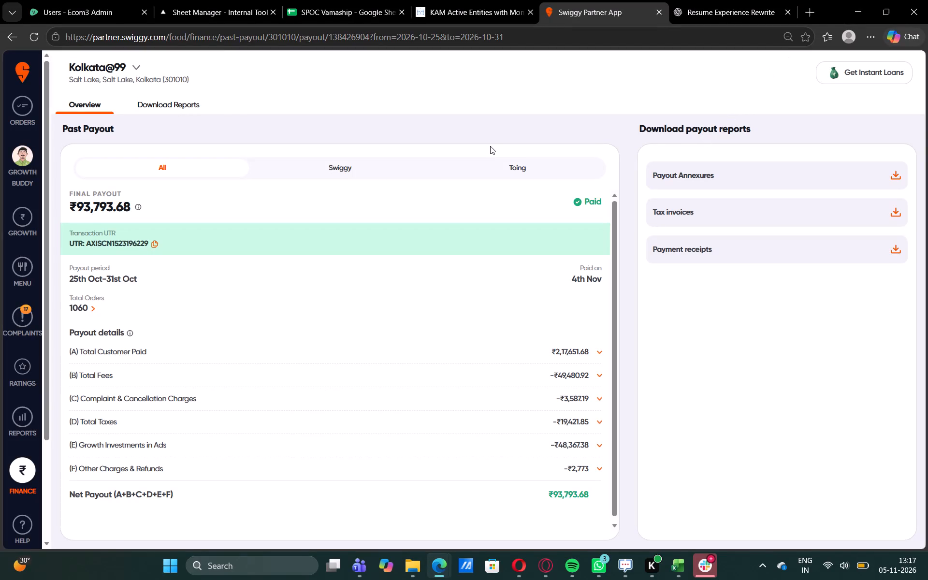
pyautogui.click(140, 66)
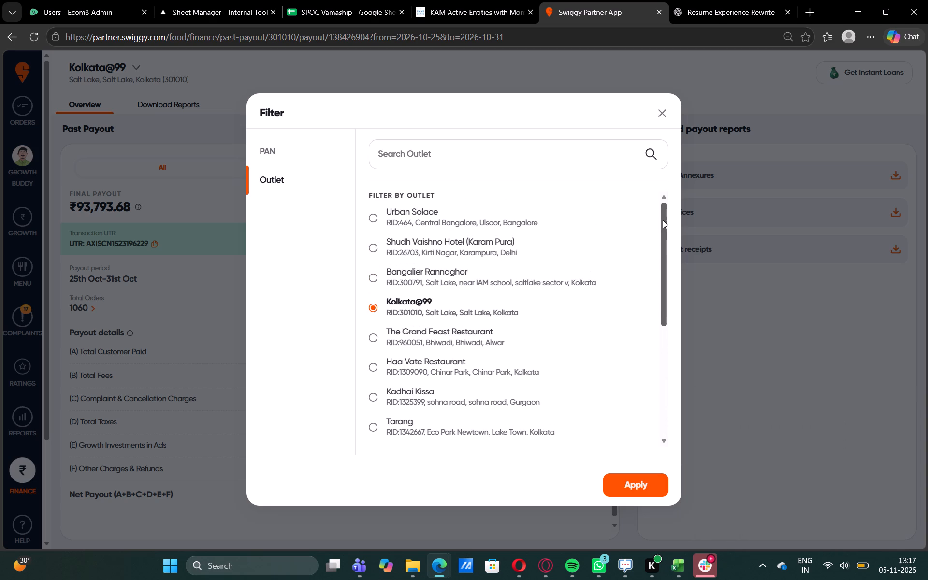
pyautogui.moveTo(663, 220); pyautogui.dragTo(666, 296)
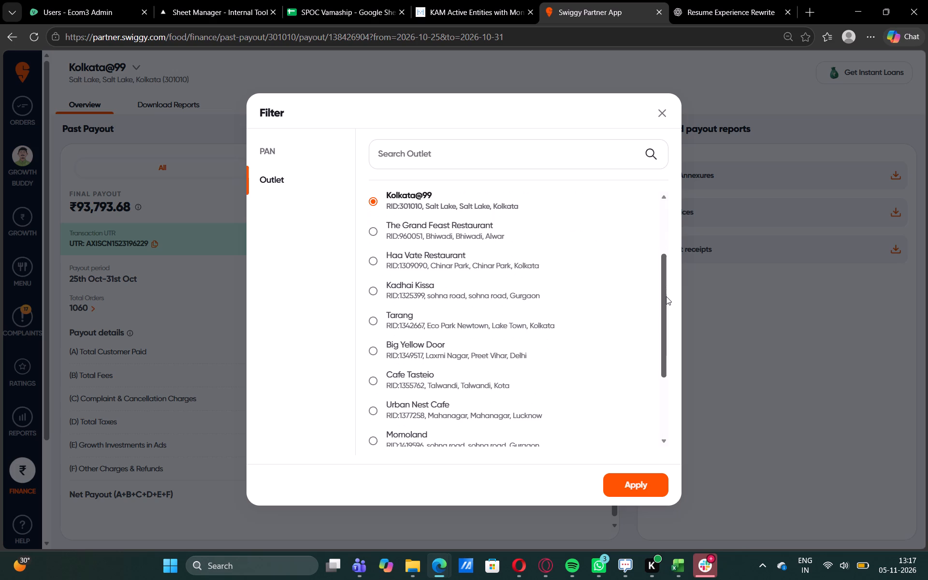
pyautogui.moveTo(666, 296); pyautogui.dragTo(664, 375)
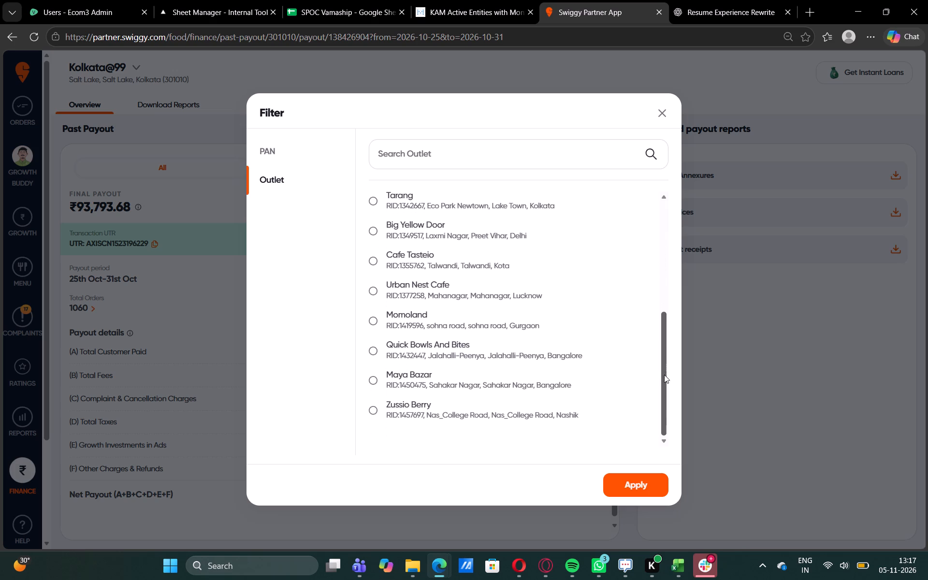
pyautogui.moveTo(664, 375); pyautogui.dragTo(665, 375)
# Search the outlet filter for foo.
pyautogui.click(488, 150)
pyautogui.write('FOO')
pyautogui.press('BackSpace')
pyautogui.press('BackSpace')
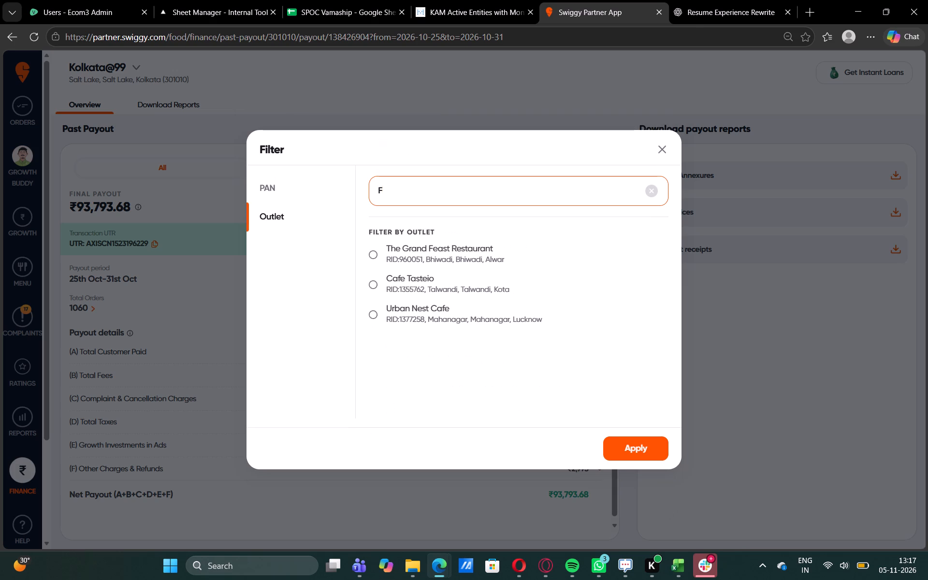
pyautogui.press('BackSpace')
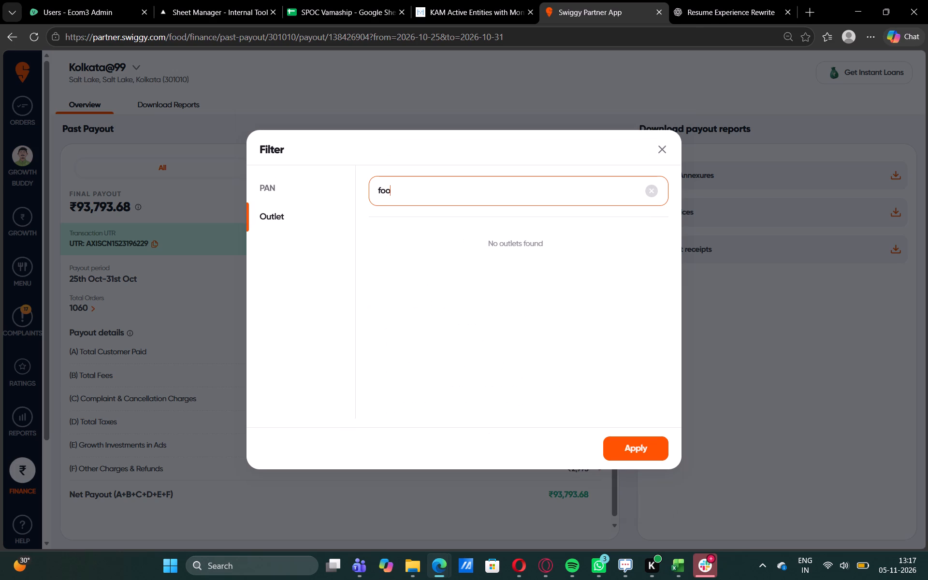
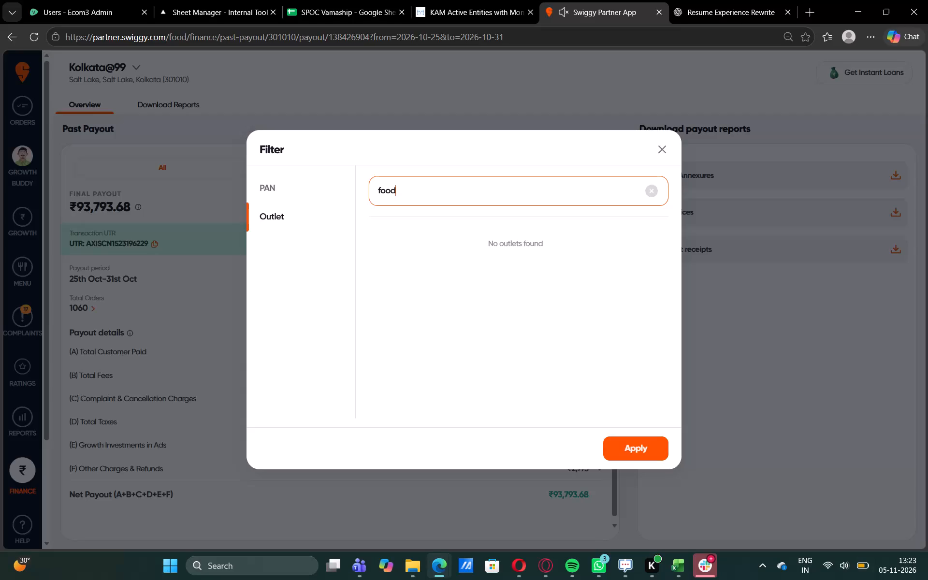
# Clear the earlier outlet search and search the outlet filter for mr, in lowercase and in capitals.
pyautogui.press('BackSpace')
pyautogui.press('BackSpace')
pyautogui.press('BackSpace')
pyautogui.press('BackSpace')
pyautogui.press('BackSpace')
pyautogui.press('BackSpace')
pyautogui.press('BackSpace')
pyautogui.press('BackSpace')
pyautogui.press('BackSpace')
pyautogui.press('BackSpace')
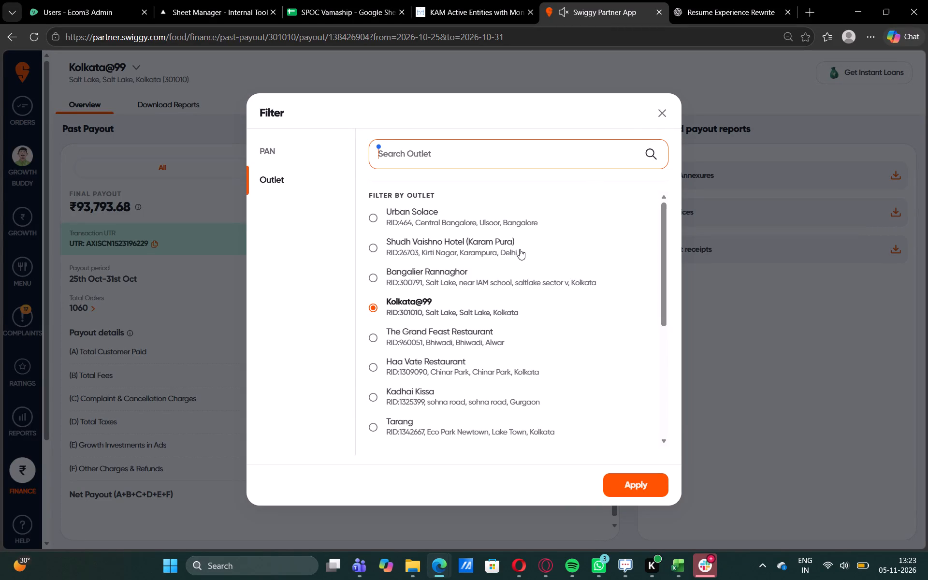
pyautogui.write('mr')
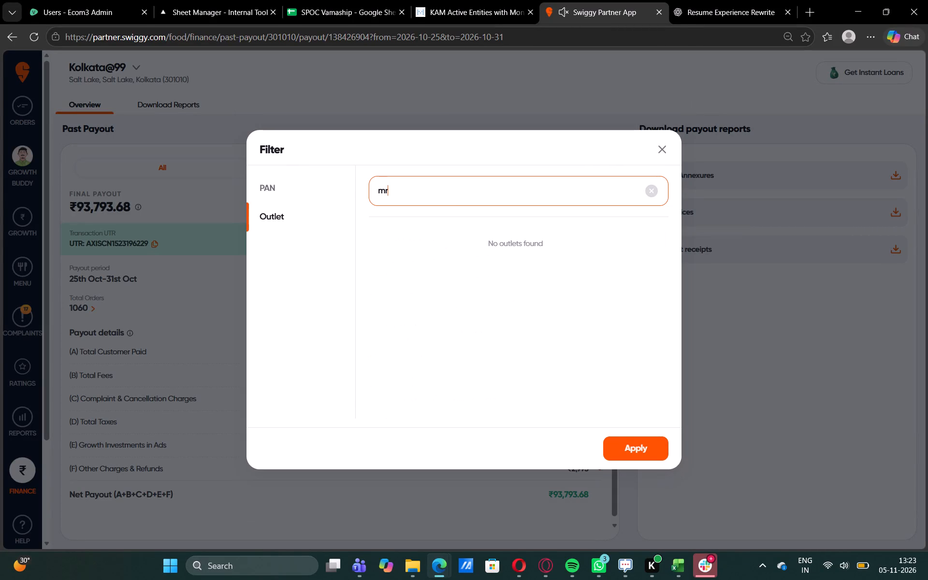
pyautogui.press('BackSpace')
pyautogui.press('BackSpace')
pyautogui.write('MR')
pyautogui.press('BackSpace')
pyautogui.press('BackSpace')
pyautogui.press('BackSpace')
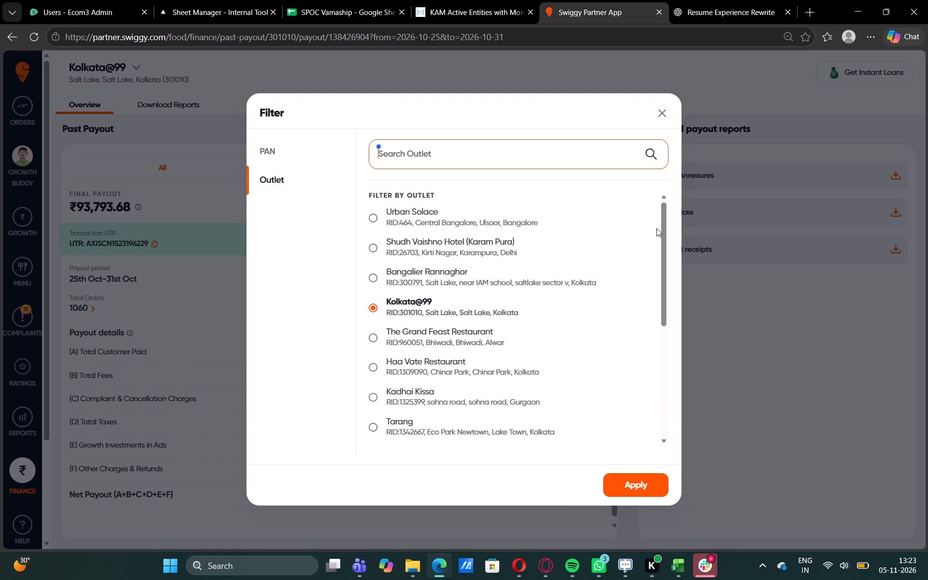
# Apply the outlet filter for Zussio Berry, Nas_College Road, Nashik (RID 1457697), to show its payouts.
pyautogui.moveTo(663, 231); pyautogui.dragTo(666, 316)
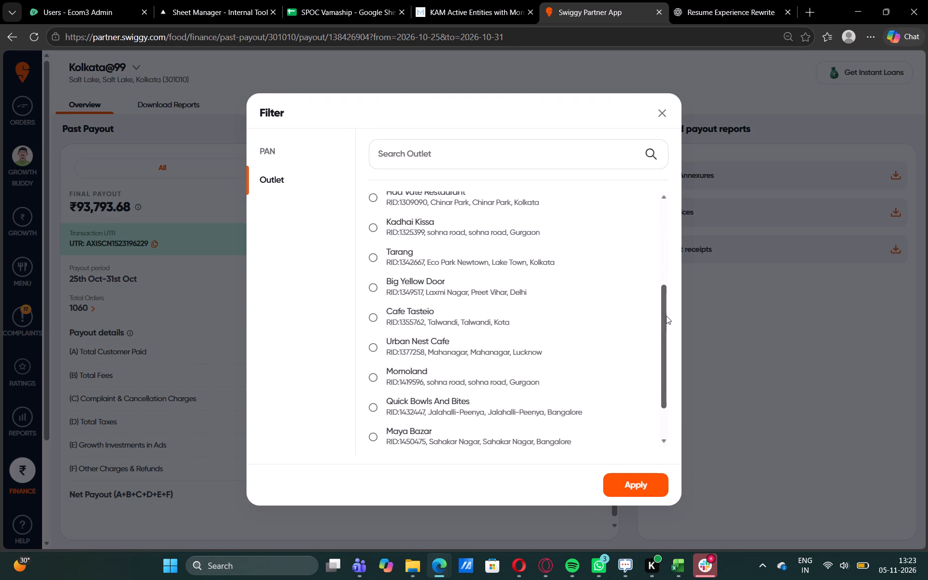
pyautogui.moveTo(666, 316); pyautogui.dragTo(665, 351)
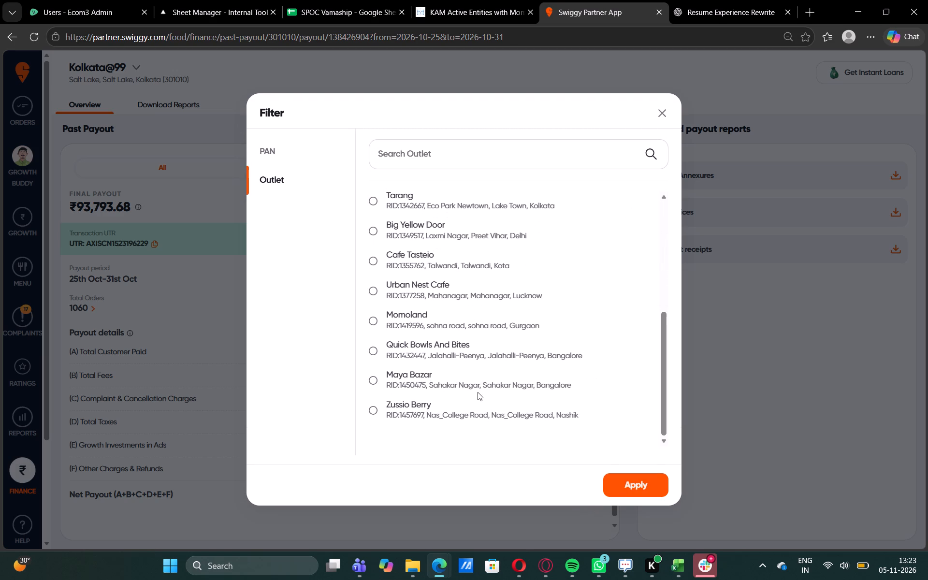
pyautogui.click(375, 405)
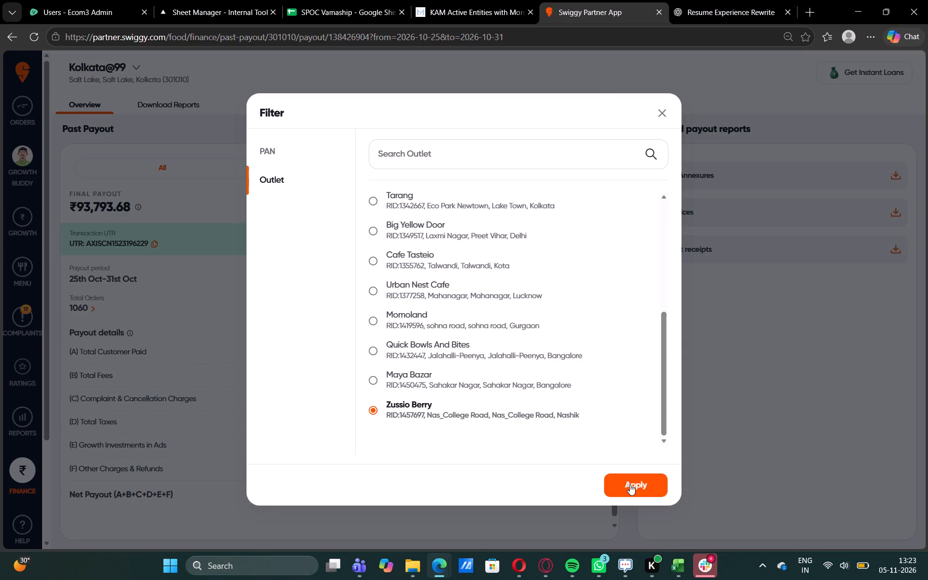
pyautogui.click(630, 484)
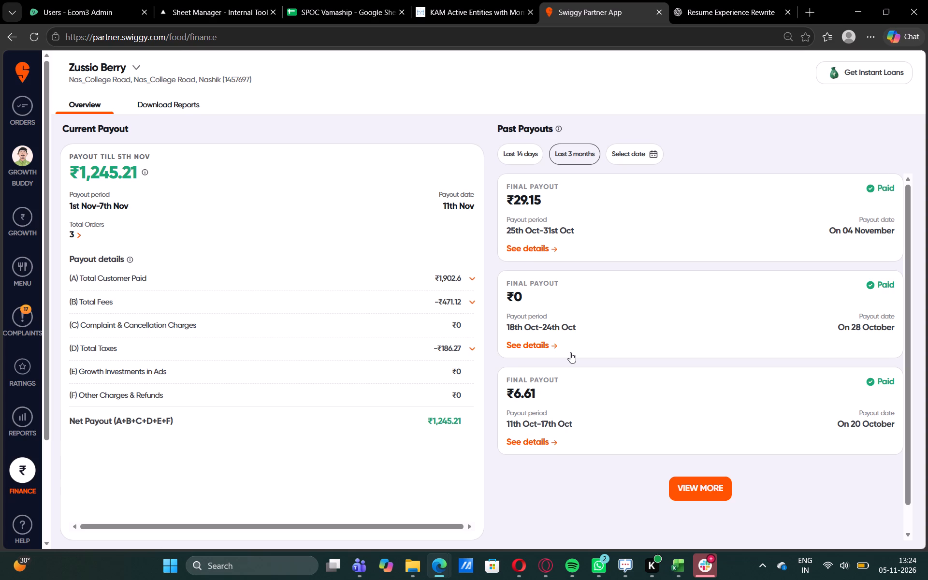
# Close the Swiggy Partner App page.
pyautogui.click(663, 11)
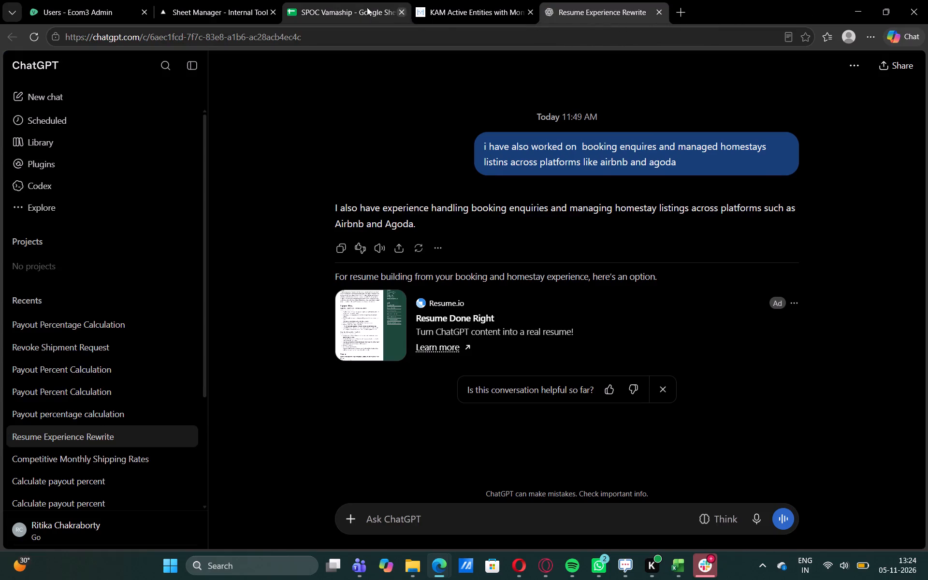
# Switch to the Ecom3 Admin site, passing the SPOC Vamaship sheet, and open the All Shipments list.
pyautogui.click(340, 5)
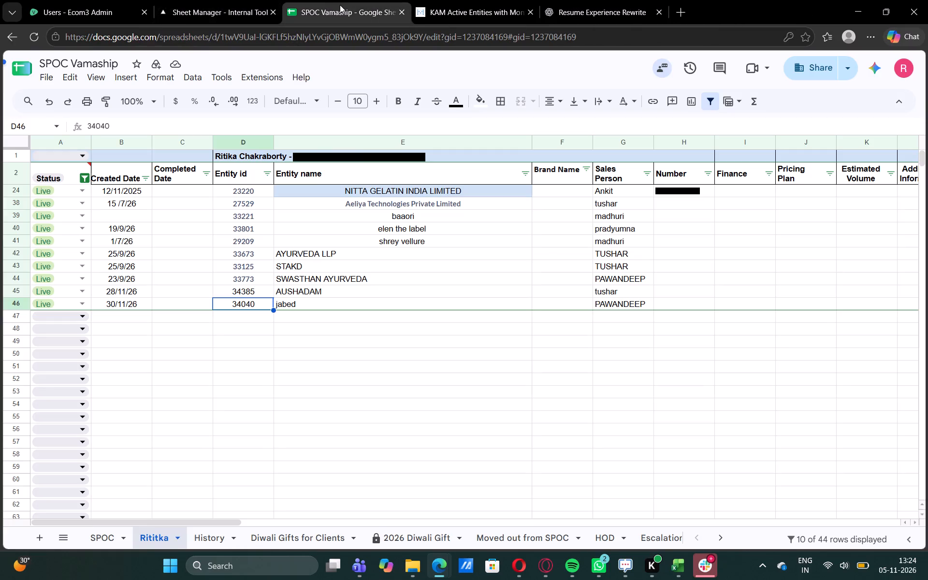
pyautogui.click(115, 0)
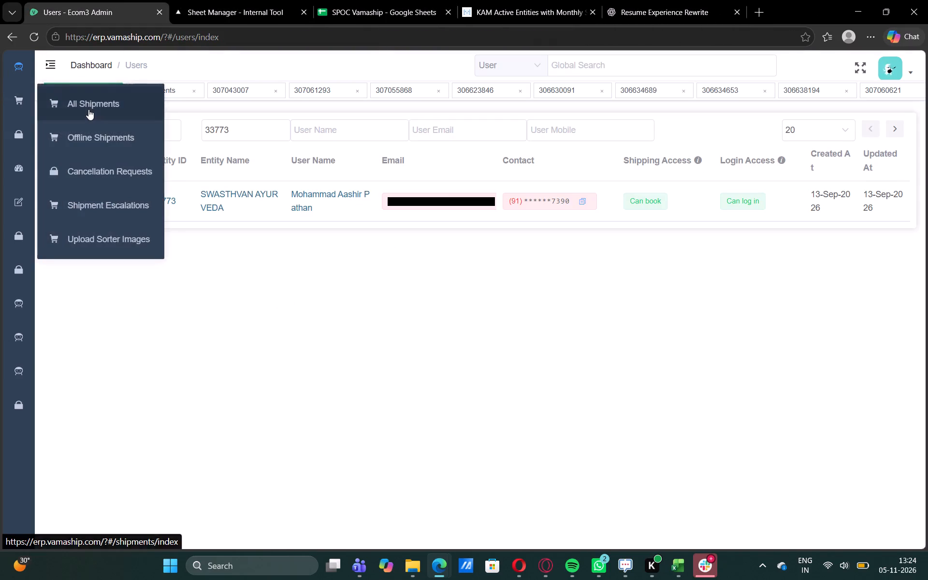
pyautogui.click(88, 109)
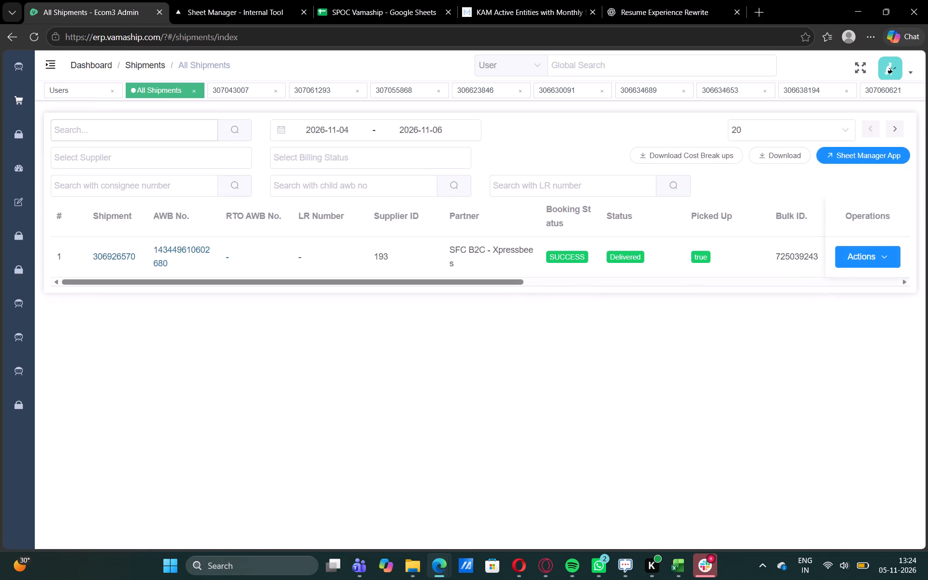